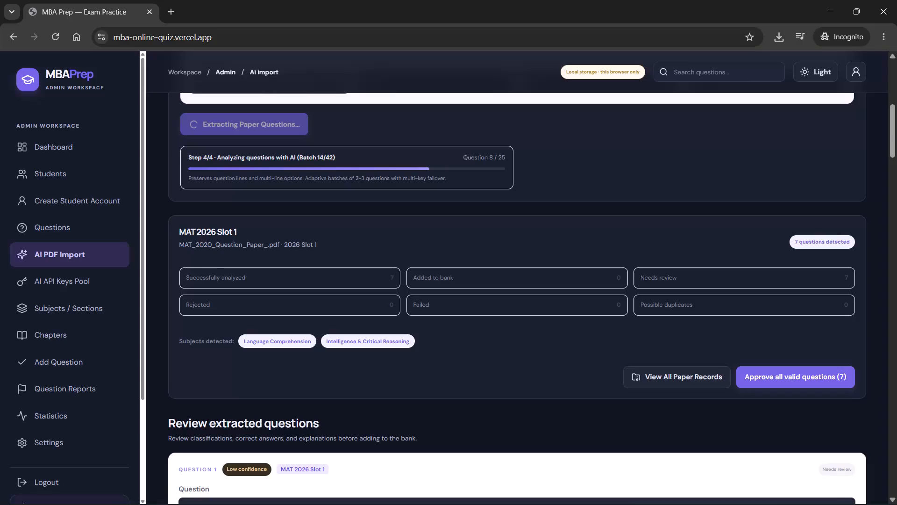
Look through the questions extracted from the MAT 2026 Slot 1 paper and check the upload details and extraction progress.
scroll(572, 238, down, 8)
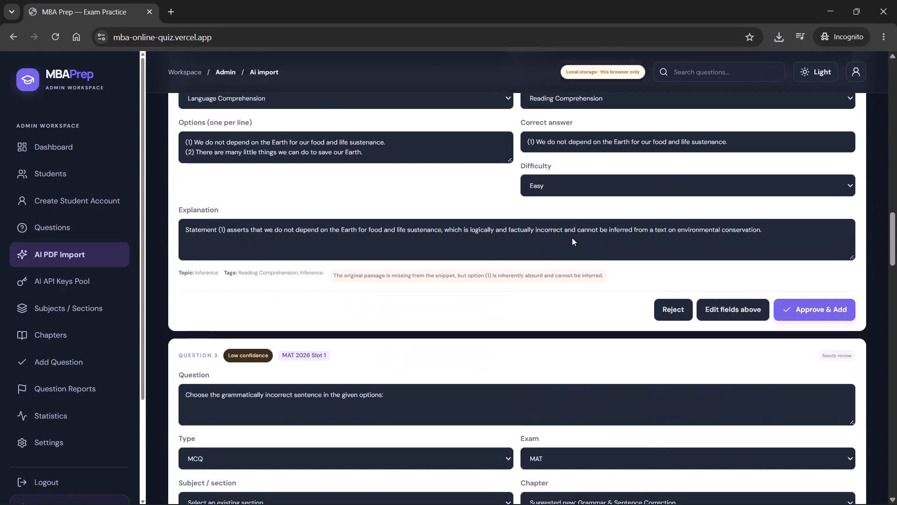
scroll(572, 238, down, 15)
scroll(572, 238, down, 6)
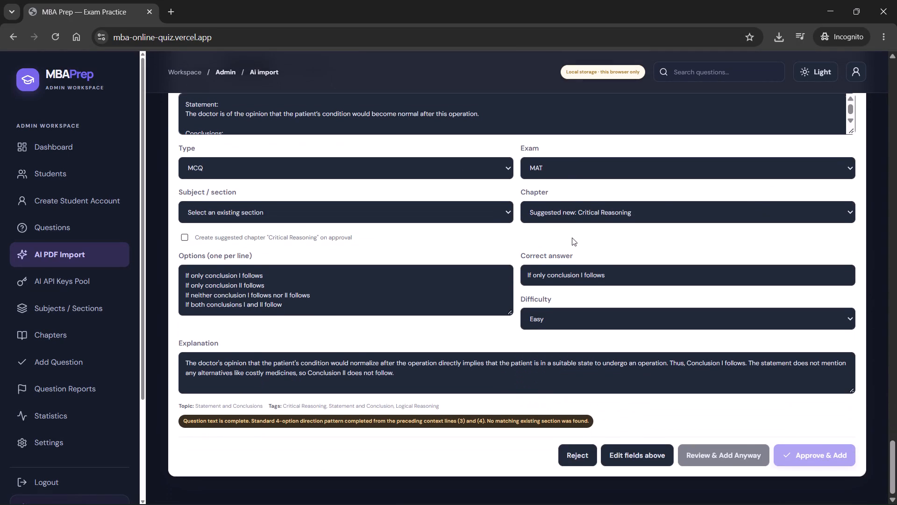
scroll(572, 238, down, 2)
scroll(572, 238, up, 11)
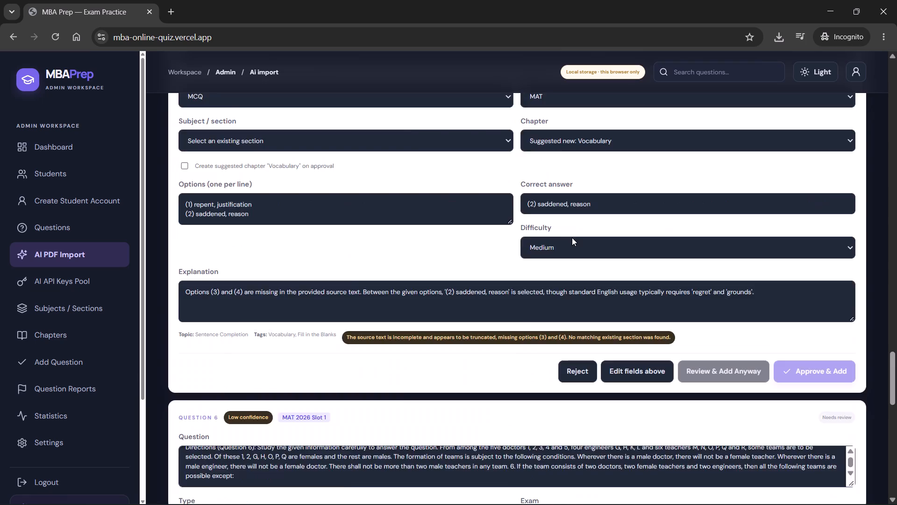
scroll(572, 238, up, 11)
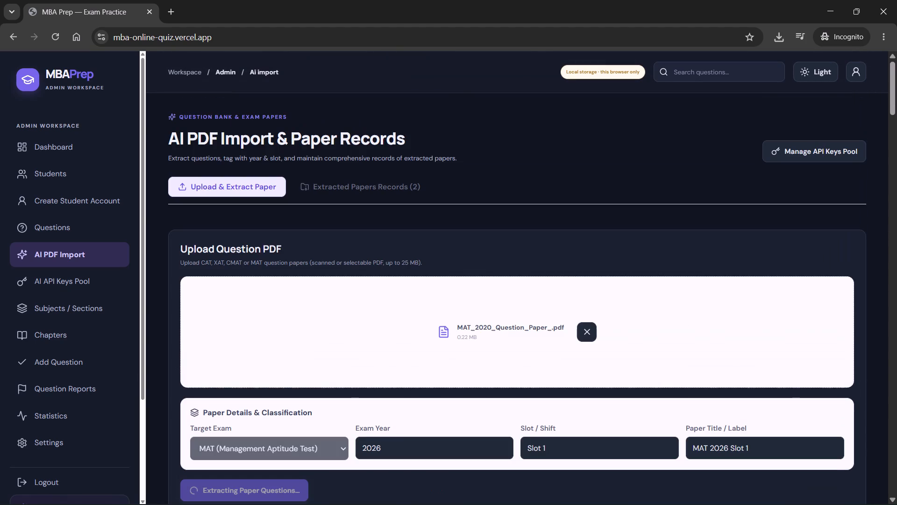
scroll(572, 238, down, 1)
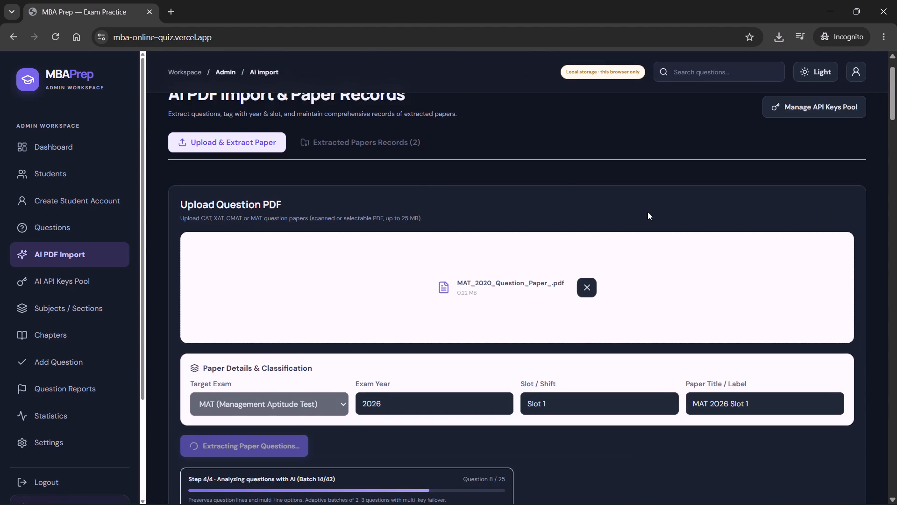
scroll(613, 195, down, 2)
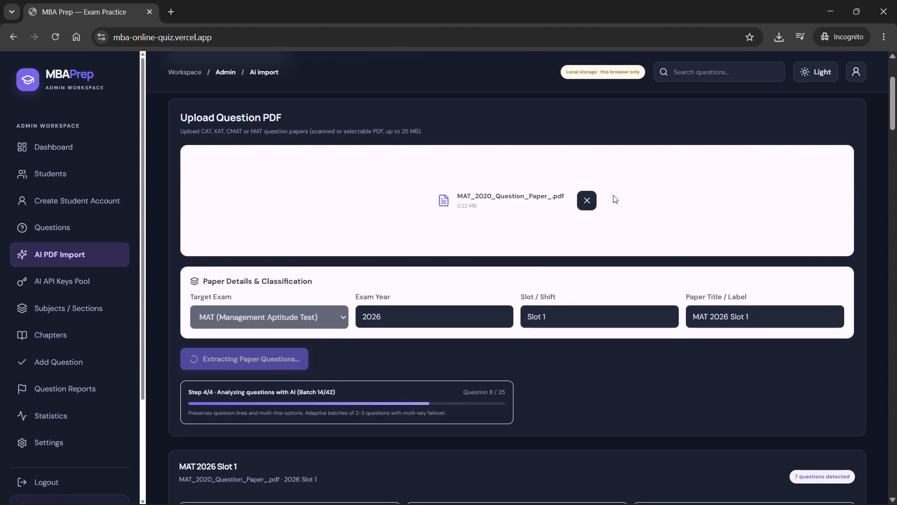
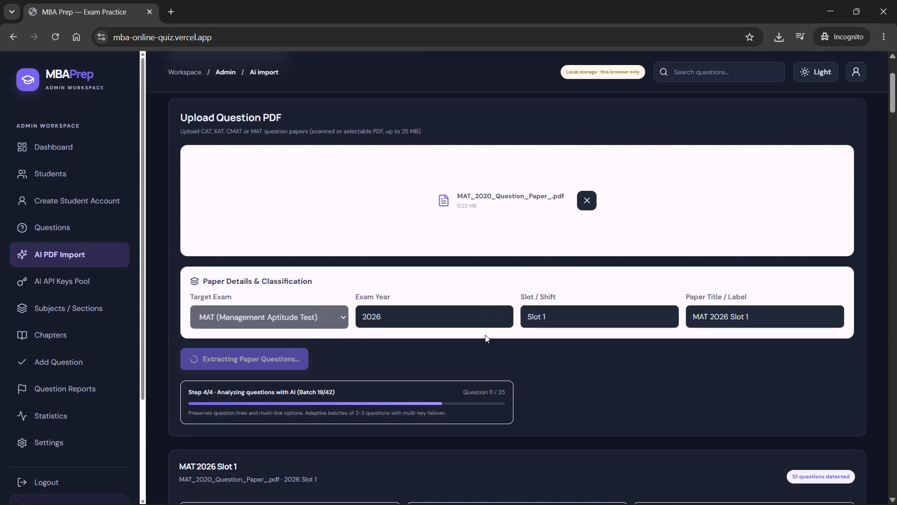
Review the extracted MAT 2026 Slot 1 questions through question 12, examining their options, answers, explanations and confidence notes.
scroll(485, 335, down, 5)
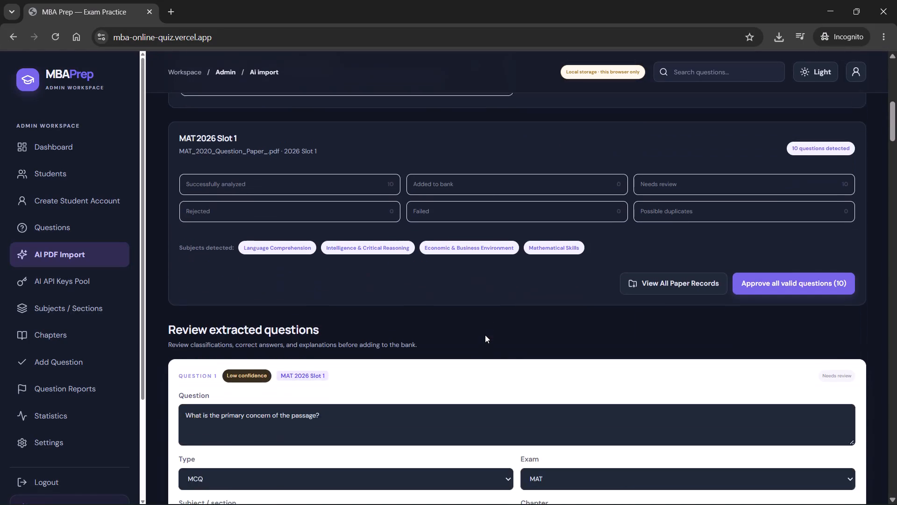
scroll(485, 335, down, 13)
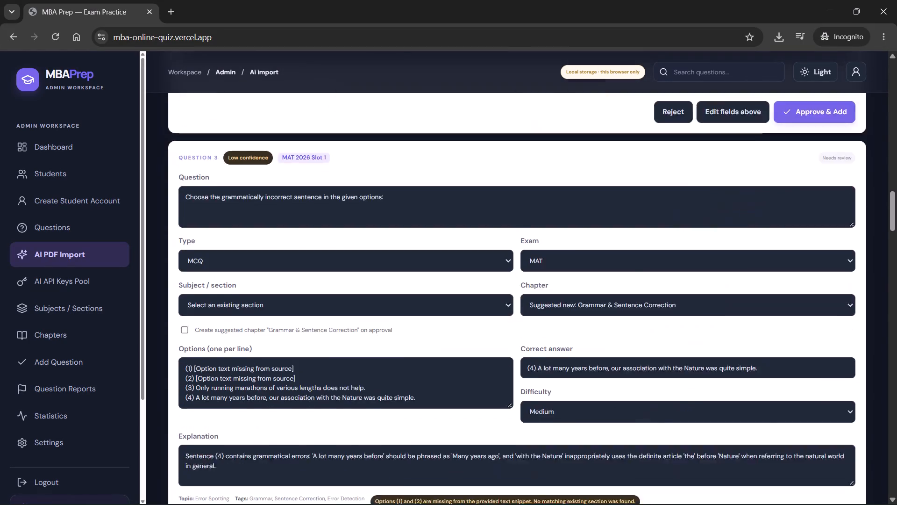
scroll(485, 335, up, 4)
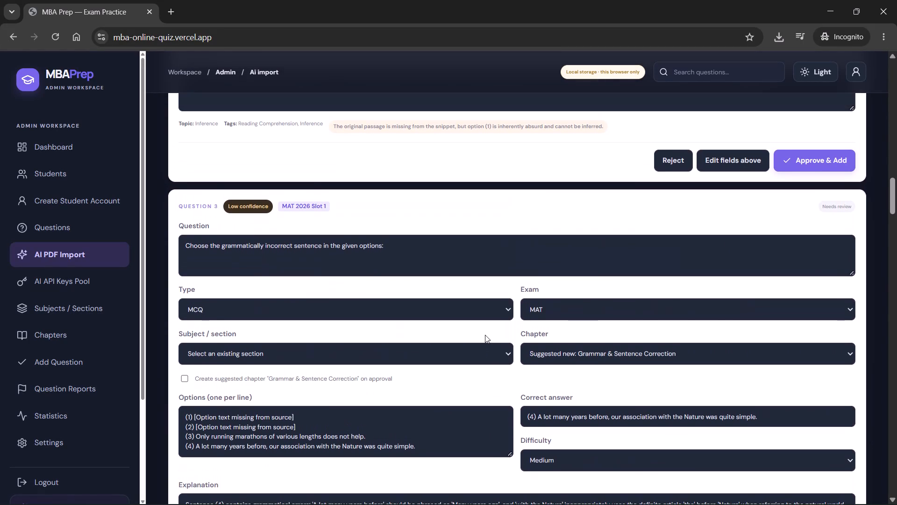
scroll(485, 335, up, 5)
scroll(485, 335, down, 6)
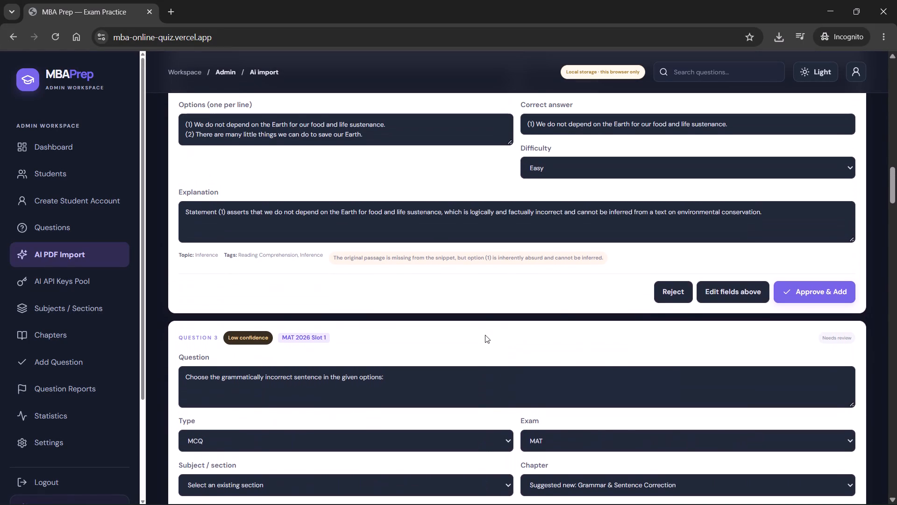
scroll(485, 335, down, 11)
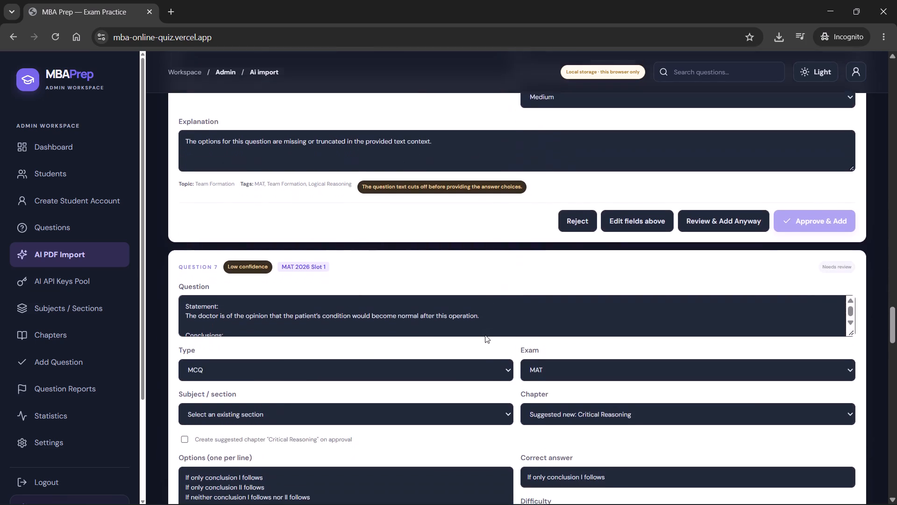
scroll(485, 335, down, 9)
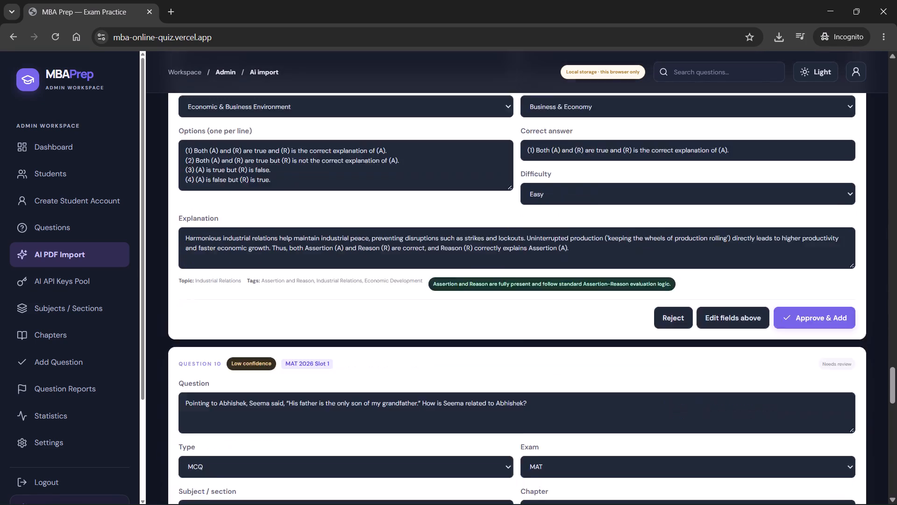
scroll(485, 335, down, 7)
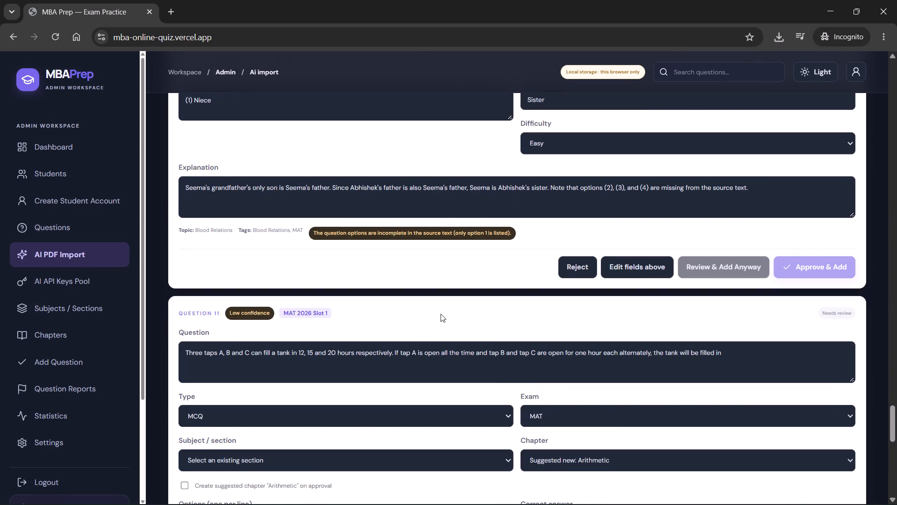
scroll(434, 319, down, 9)
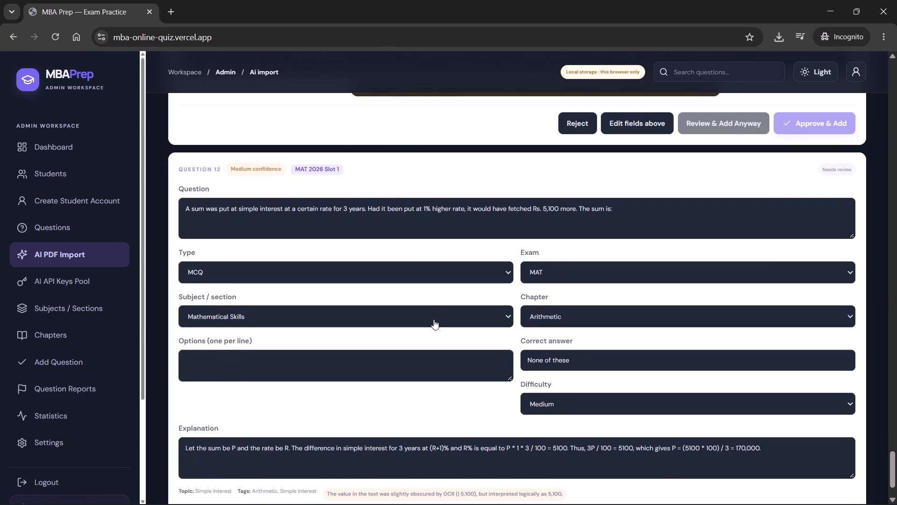
scroll(434, 319, down, 3)
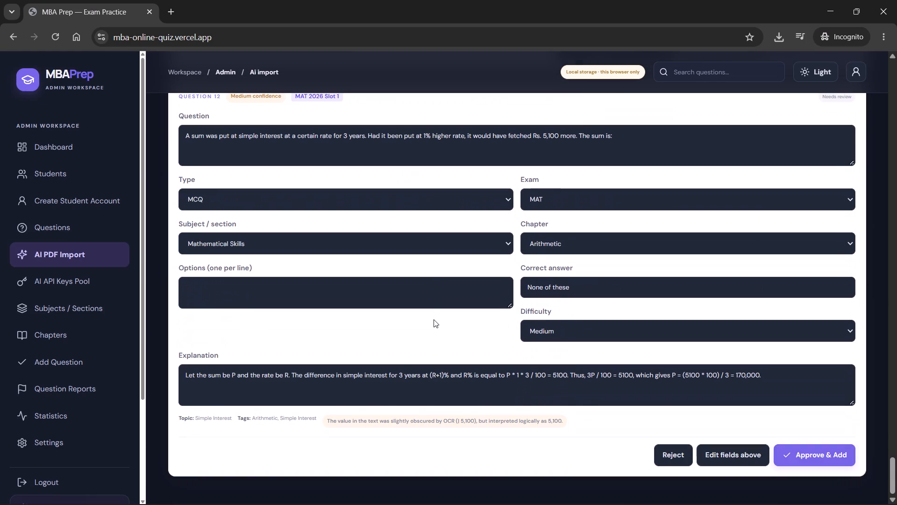
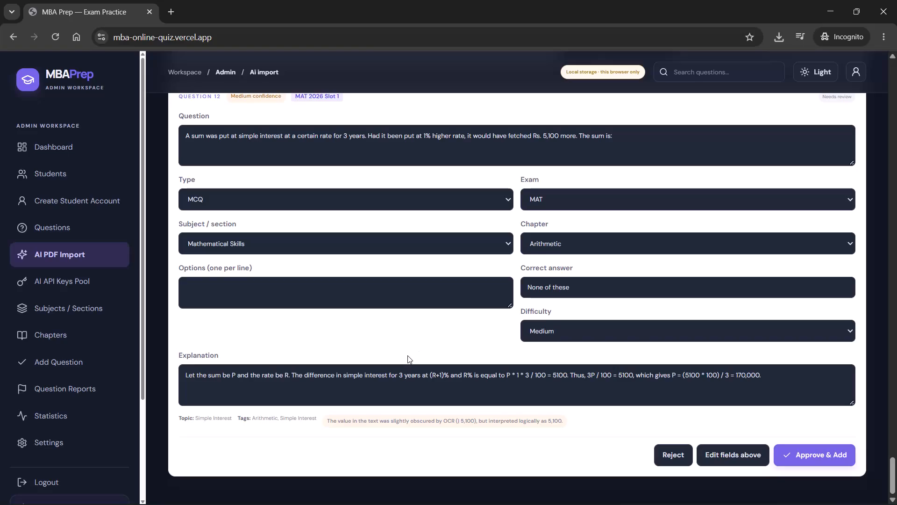
Return to the paper upload section and check the AI extraction progress and the MAT 2026 Slot 1 summary.
scroll(407, 355, up, 15)
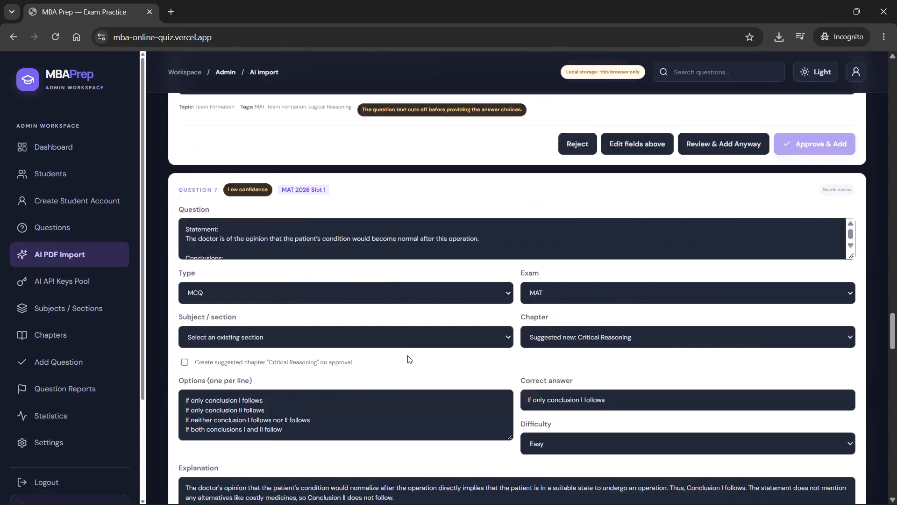
scroll(407, 355, up, 12)
scroll(407, 355, down, 1)
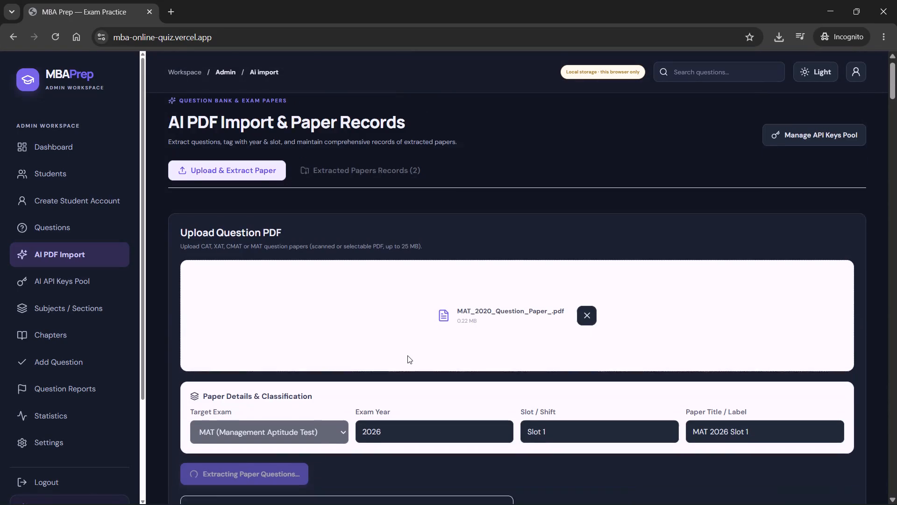
scroll(407, 355, down, 2)
scroll(582, 377, down, 2)
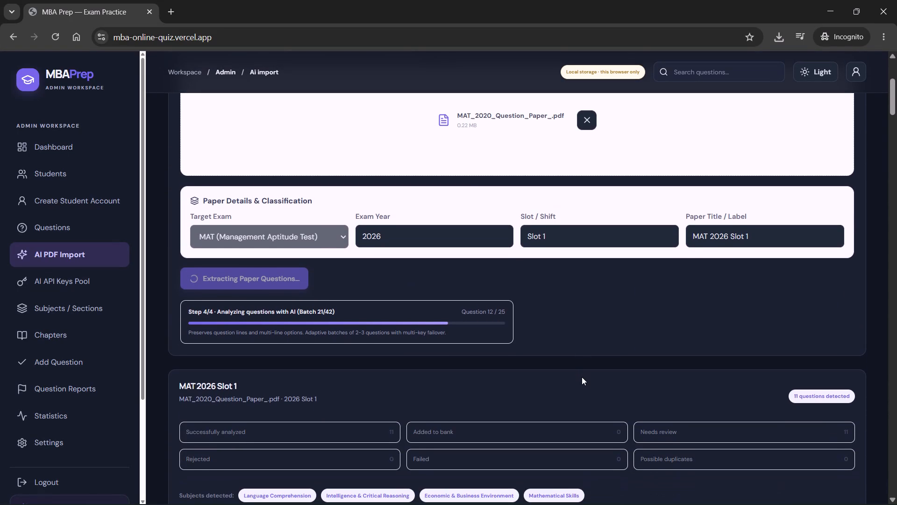
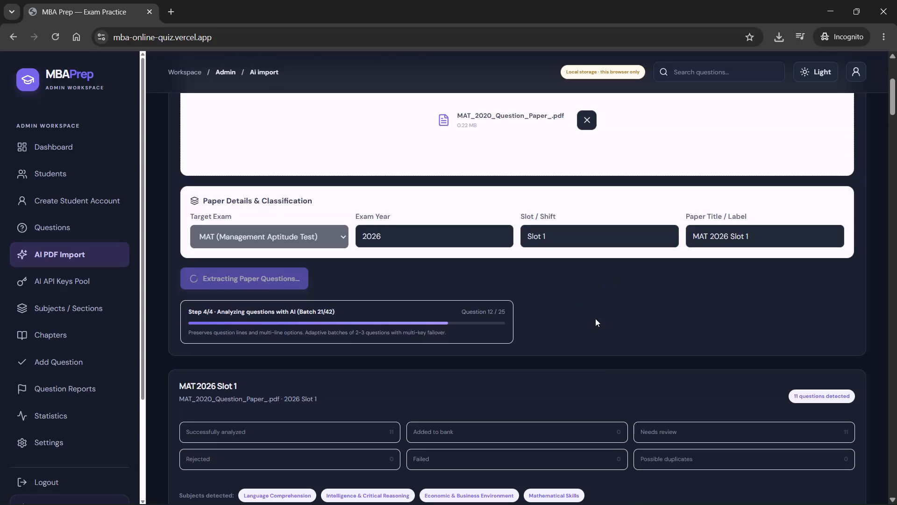
Examine the MAT 2026 Slot 1 summary and Question 1's extracted fields, and recheck the extraction progress and paper details.
scroll(595, 318, down, 5)
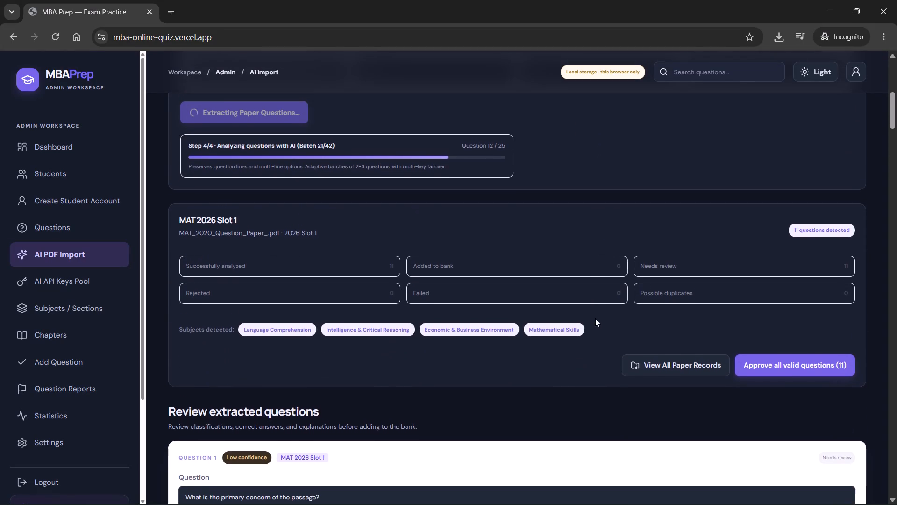
scroll(595, 318, down, 5)
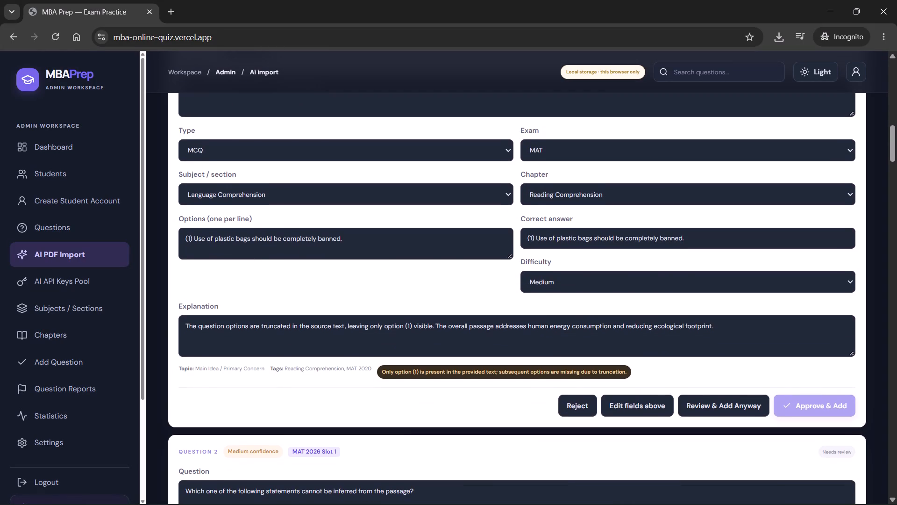
scroll(631, 262, up, 6)
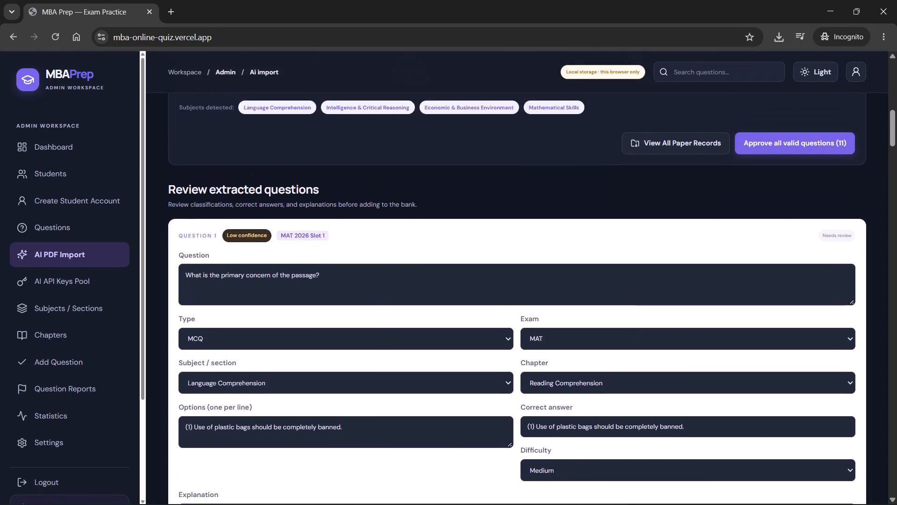
scroll(631, 262, up, 6)
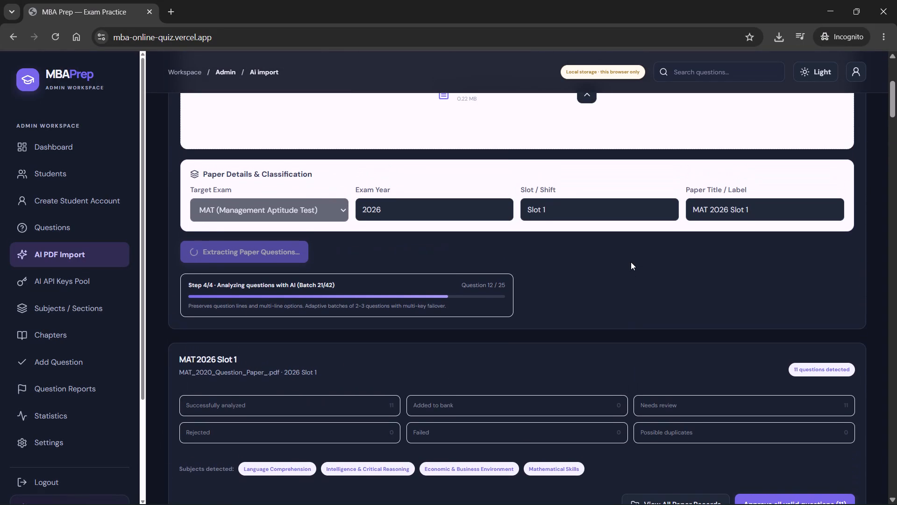
scroll(631, 262, up, 4)
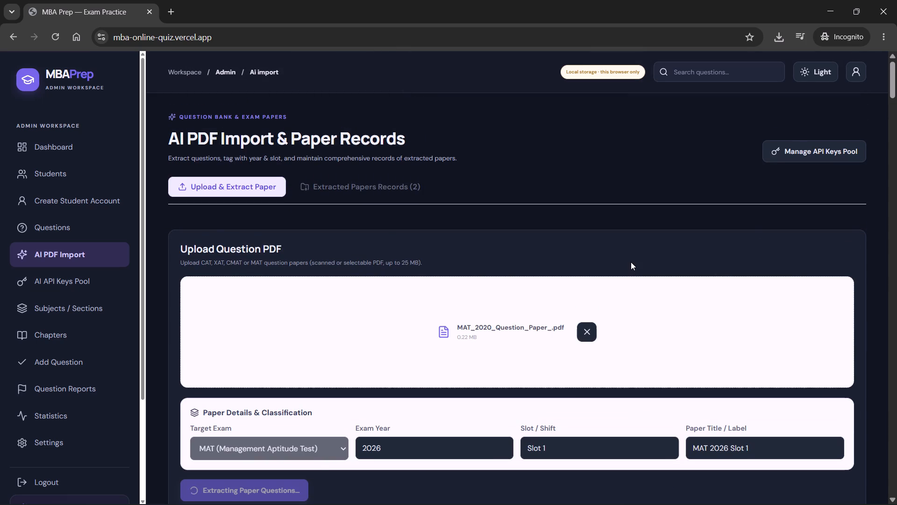
Look through the extracted questions down to Question 12, checking options, answers and explanations, and return to the paper upload section.
scroll(631, 262, down, 3)
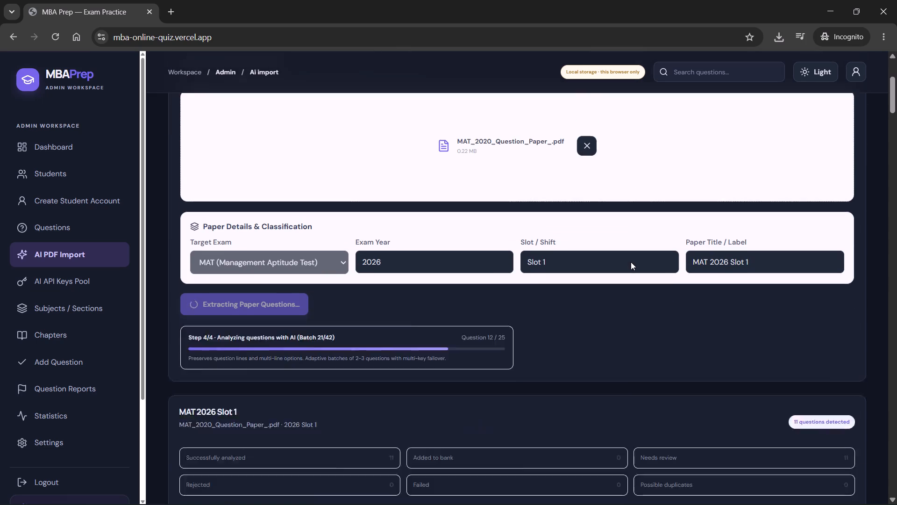
scroll(631, 262, down, 11)
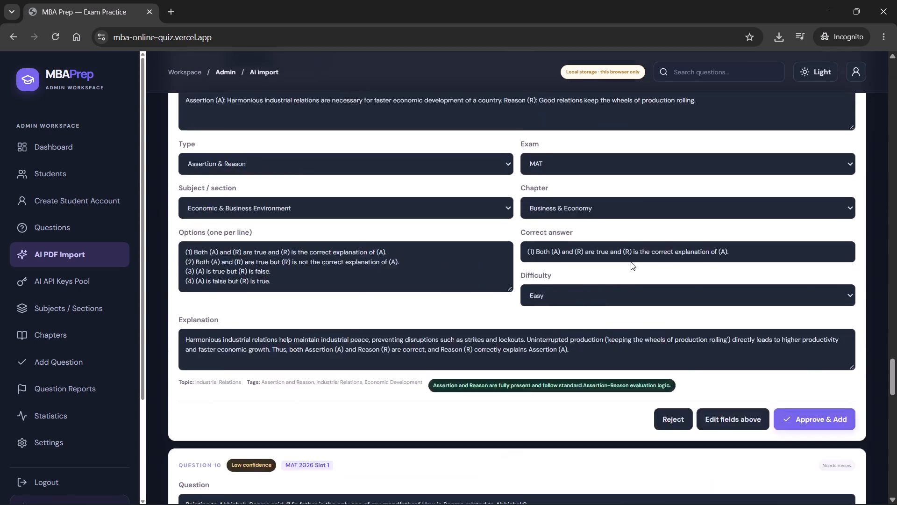
scroll(631, 262, down, 7)
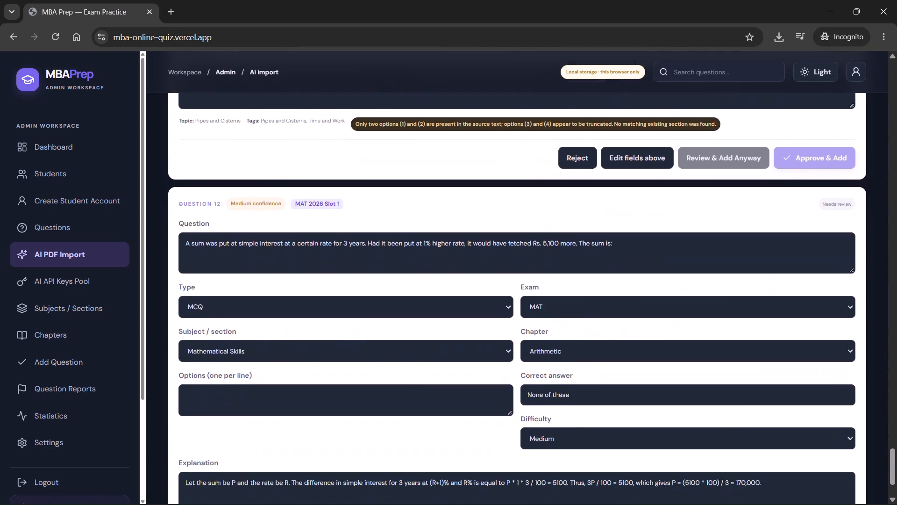
scroll(631, 262, down, 6)
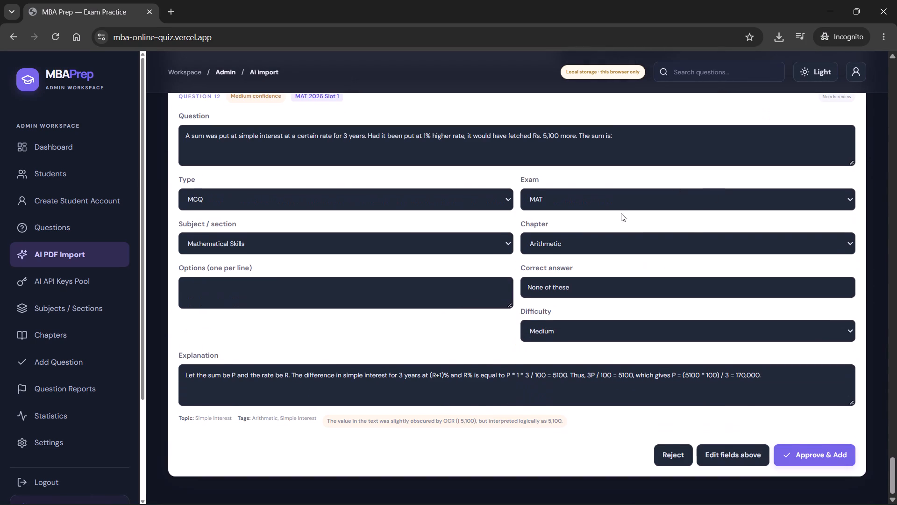
scroll(621, 213, up, 14)
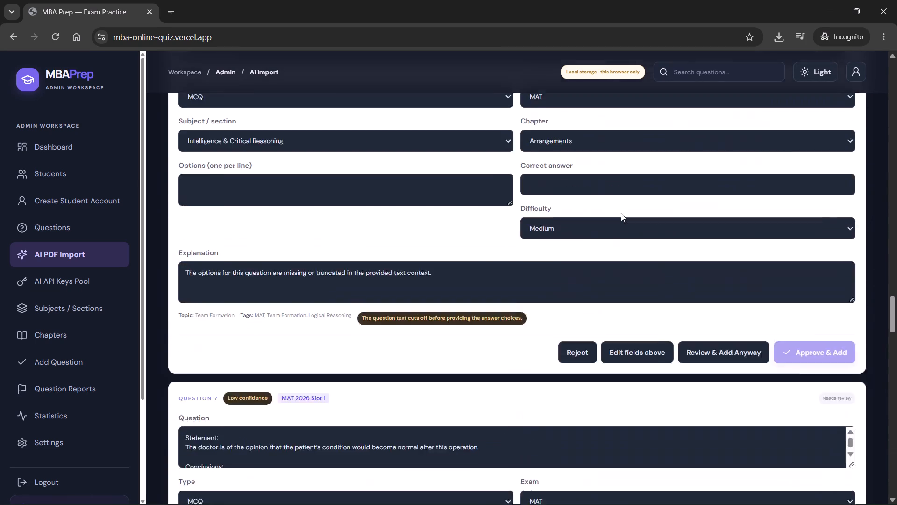
scroll(621, 213, up, 9)
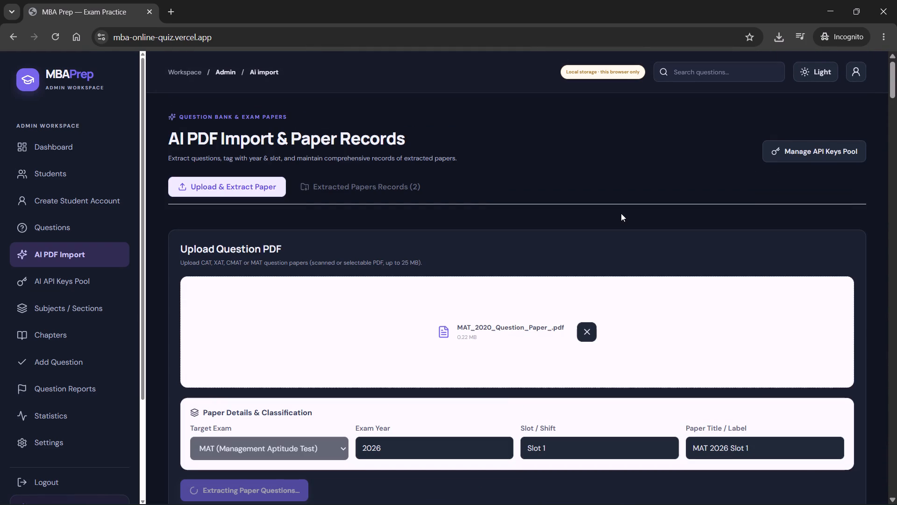
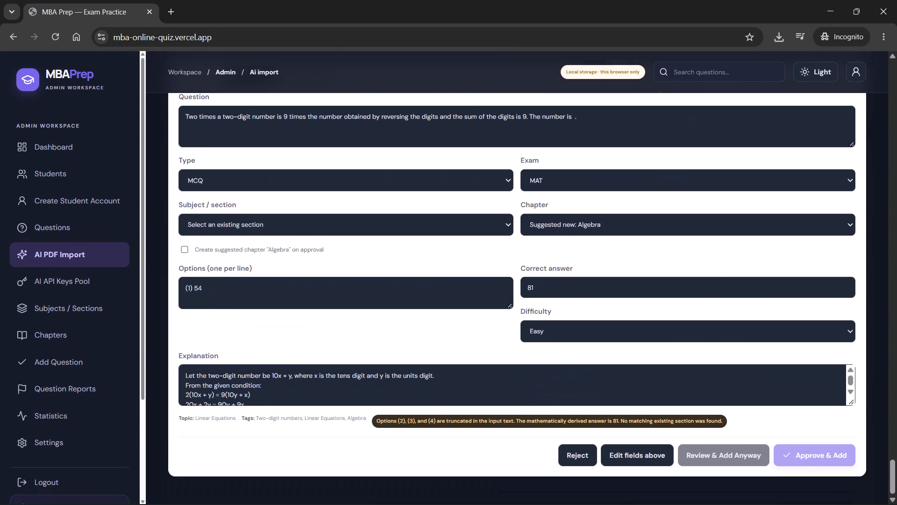
Examine Question 13's extracted fields, including its options, correct answer, full explanation and review note.
scroll(497, 396, down, 4)
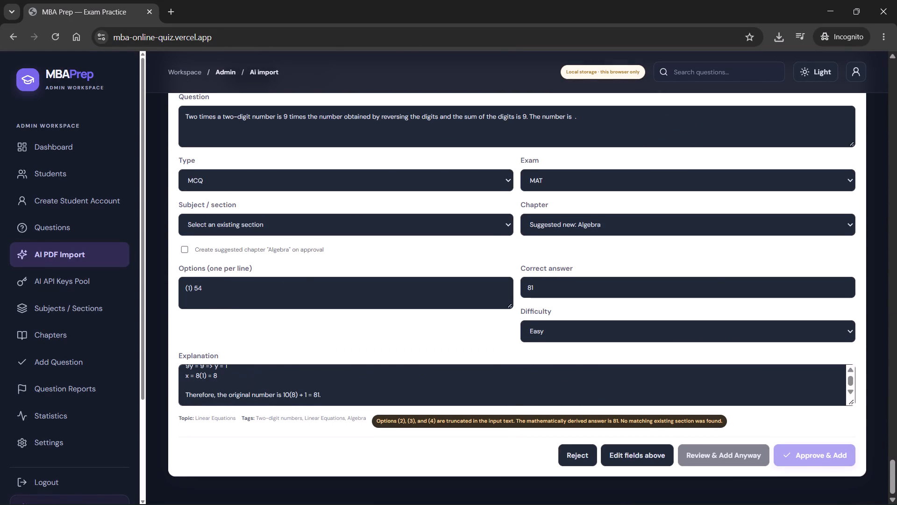
scroll(497, 396, down, 1)
scroll(436, 330, down, 2)
scroll(436, 330, up, 2)
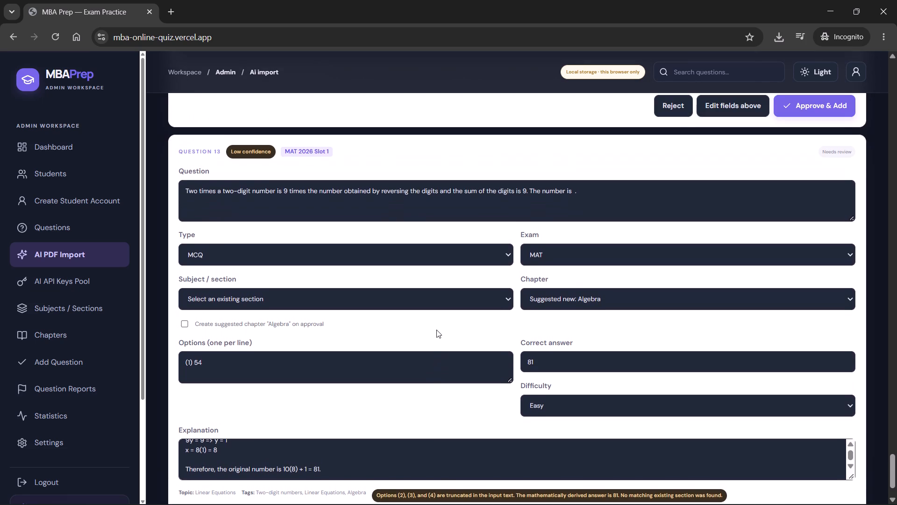
scroll(436, 330, up, 1)
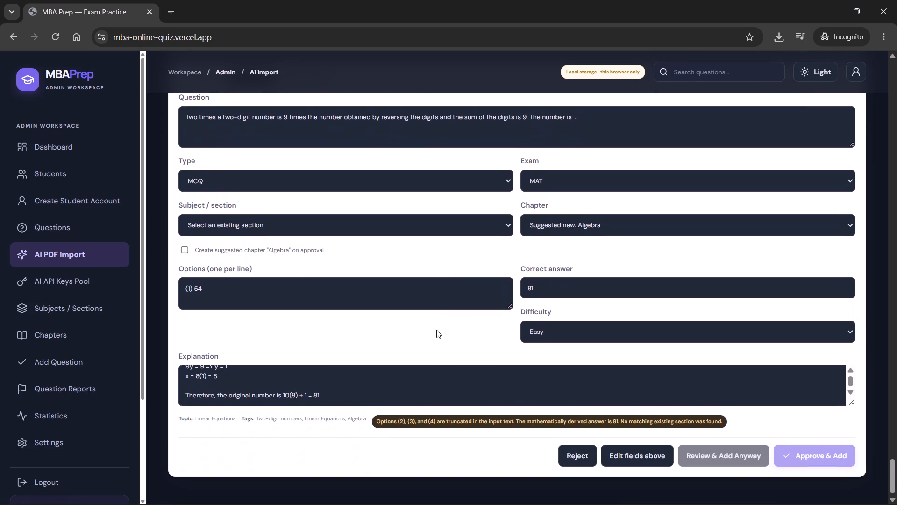
scroll(436, 330, up, 3)
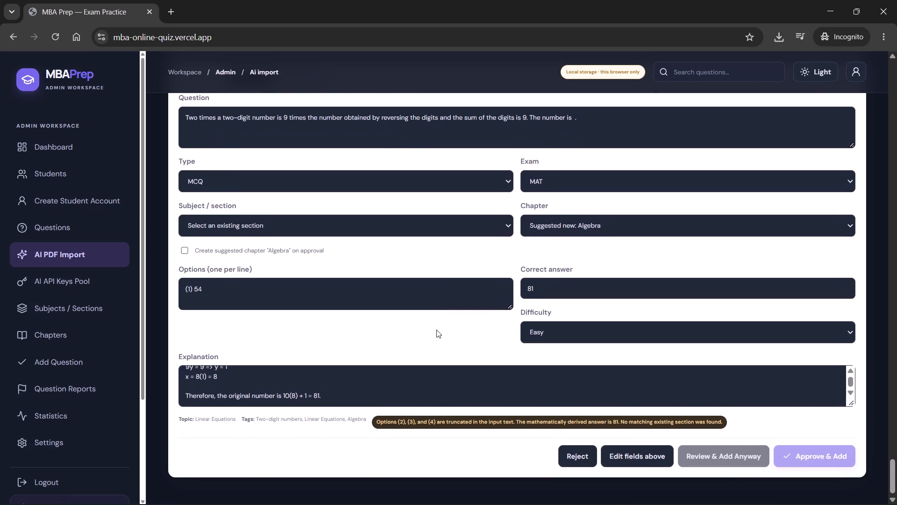
scroll(436, 330, up, 2)
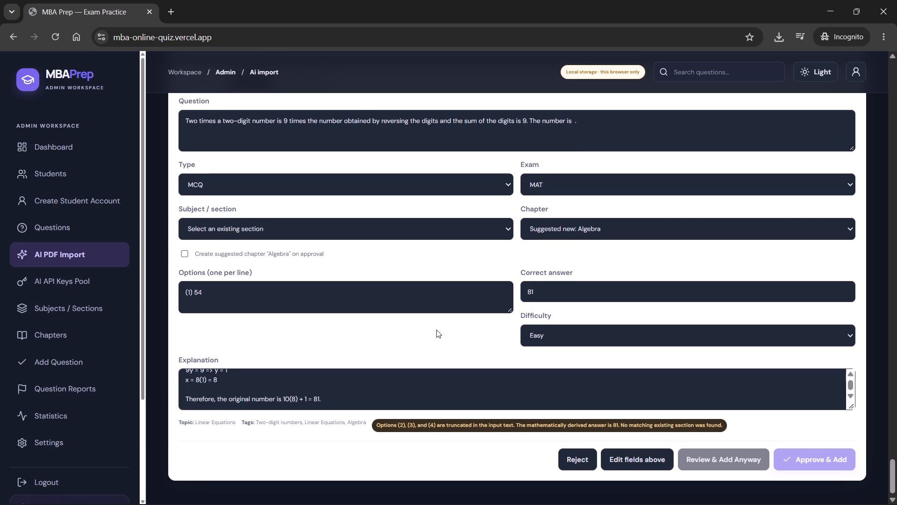
Look back over Questions 12 and 11, and recheck the extraction progress and the MAT 2026 Slot 1 summary.
scroll(436, 330, up, 1)
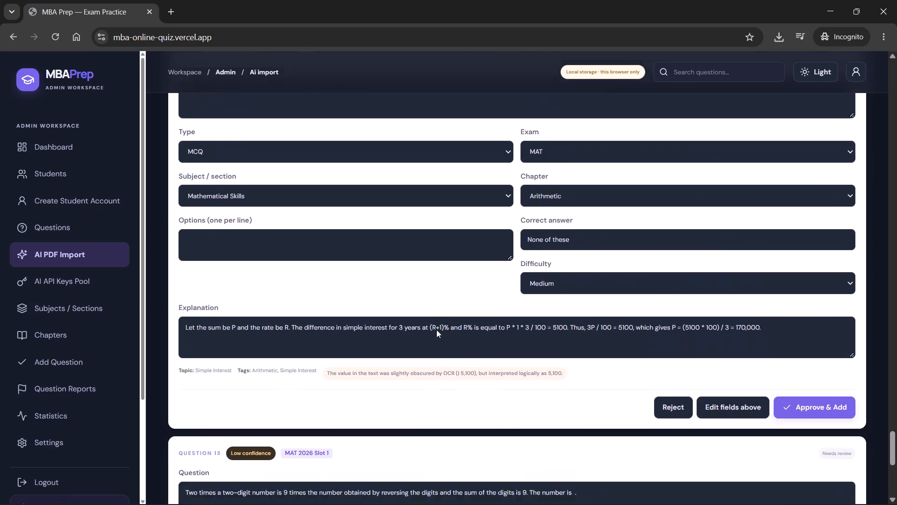
scroll(436, 330, up, 5)
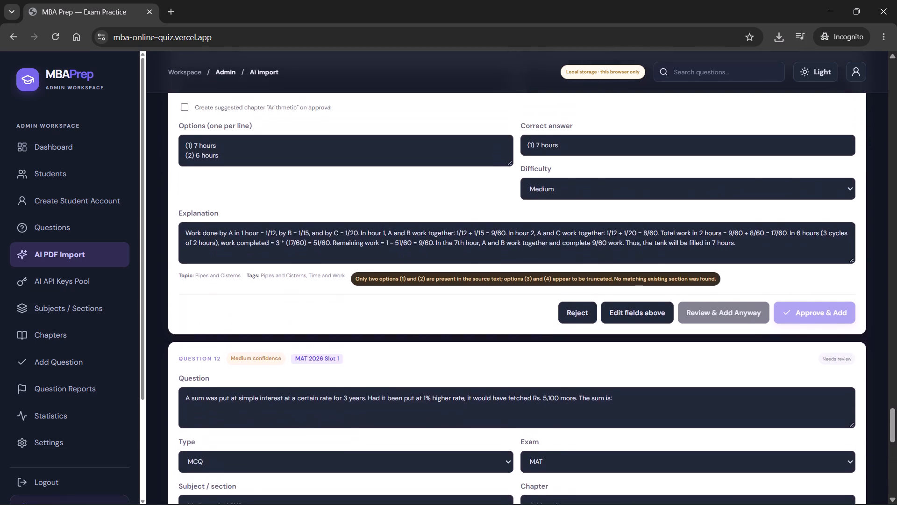
scroll(436, 330, up, 17)
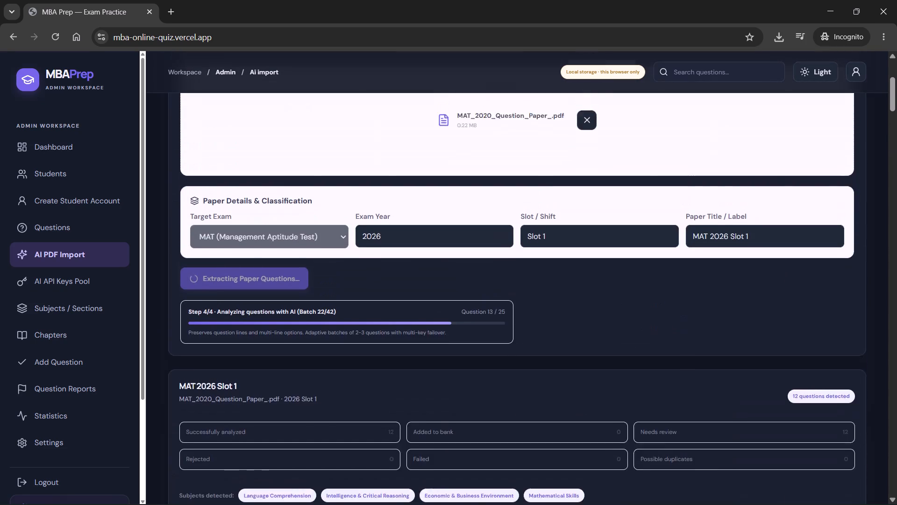
scroll(572, 416, down, 2)
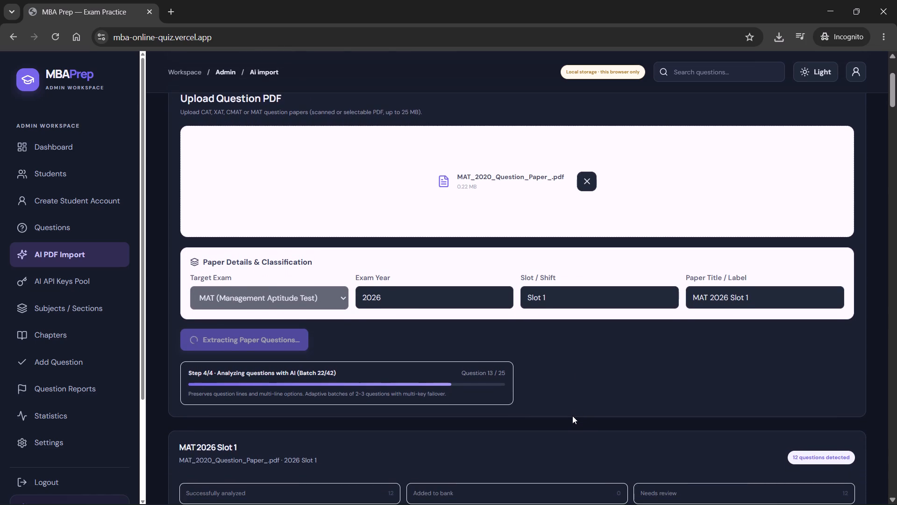
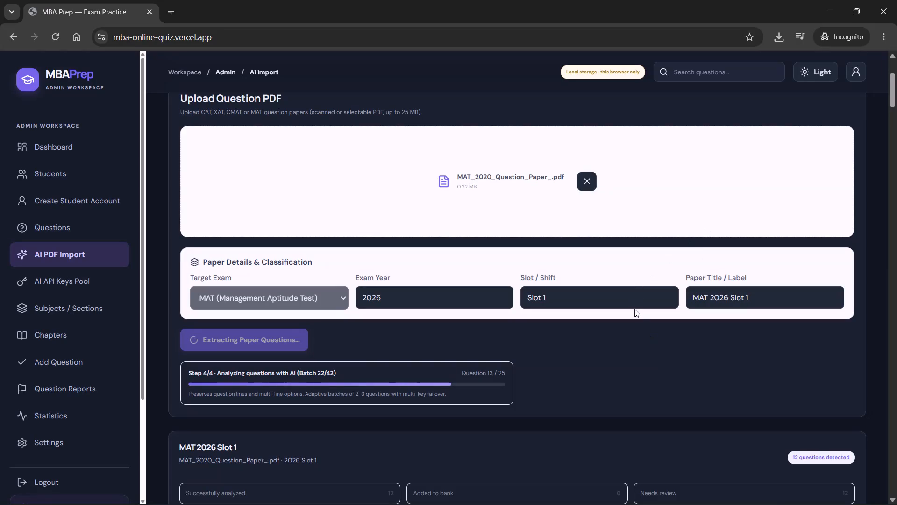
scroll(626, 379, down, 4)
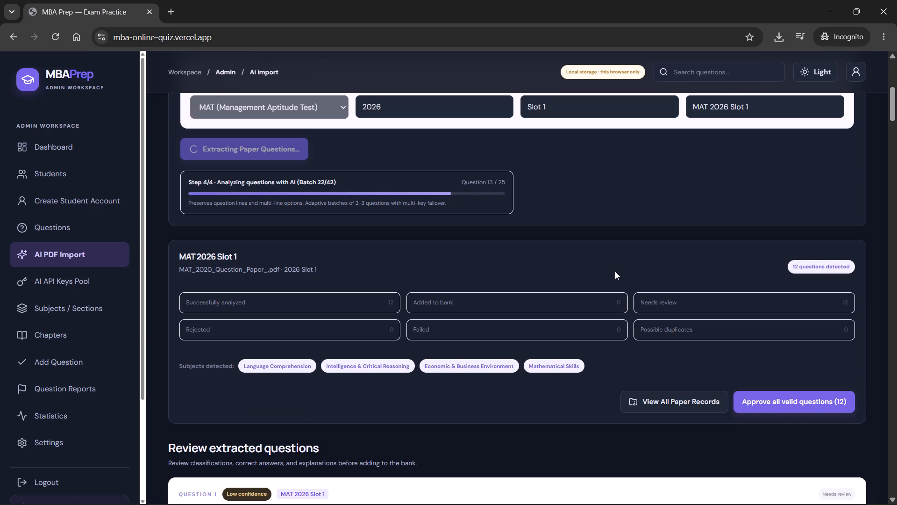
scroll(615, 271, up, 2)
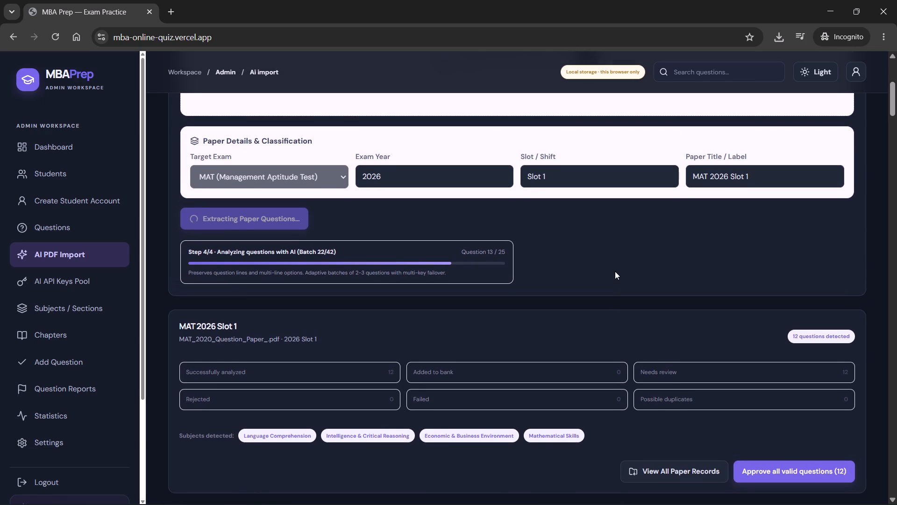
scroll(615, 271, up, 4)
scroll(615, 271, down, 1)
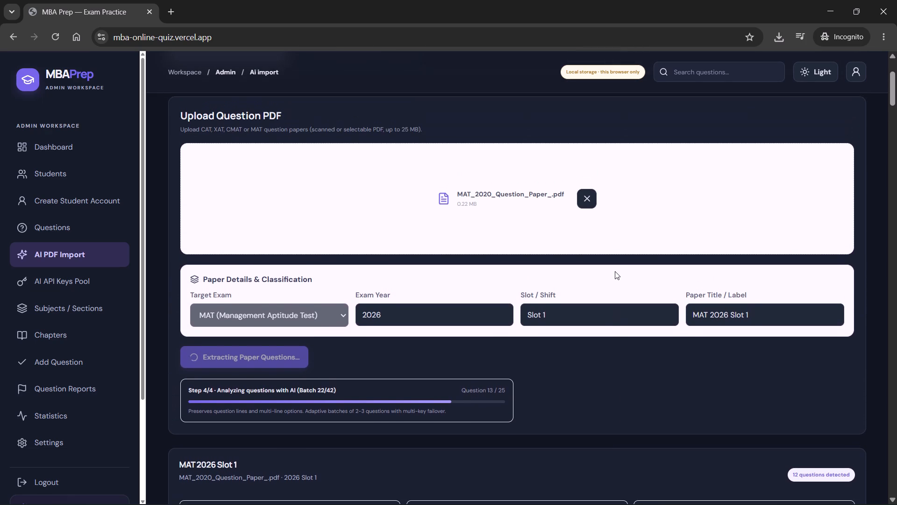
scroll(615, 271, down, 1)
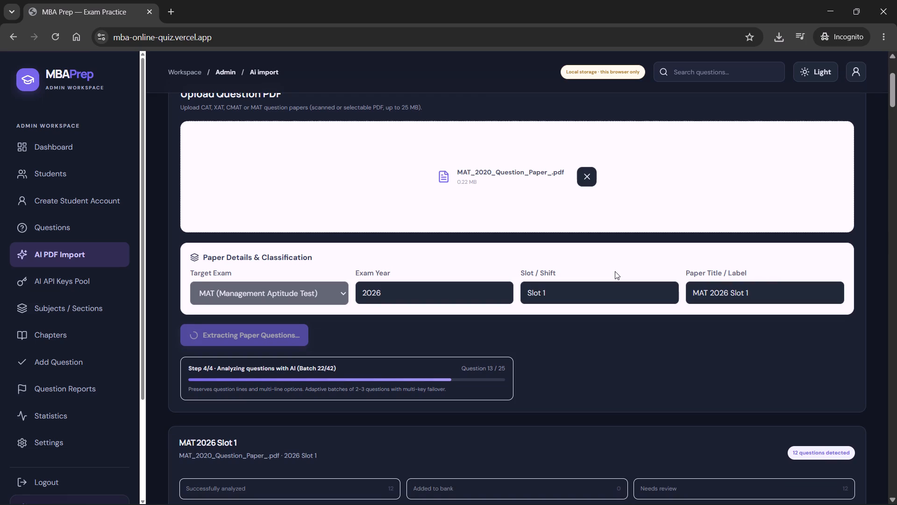
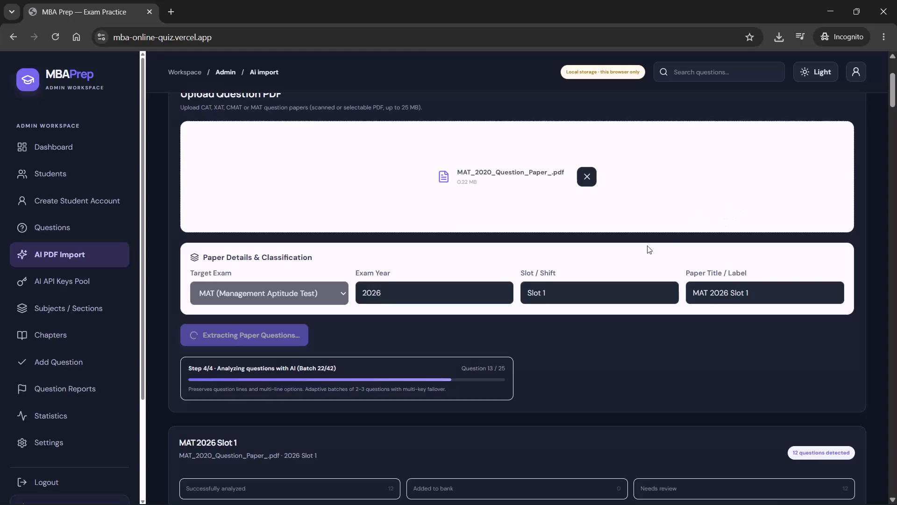
Review the extracted MAT 2026 Slot 1 questions through Question 13, examining their classifications, options, correct answers and explanations.
scroll(647, 245, down, 5)
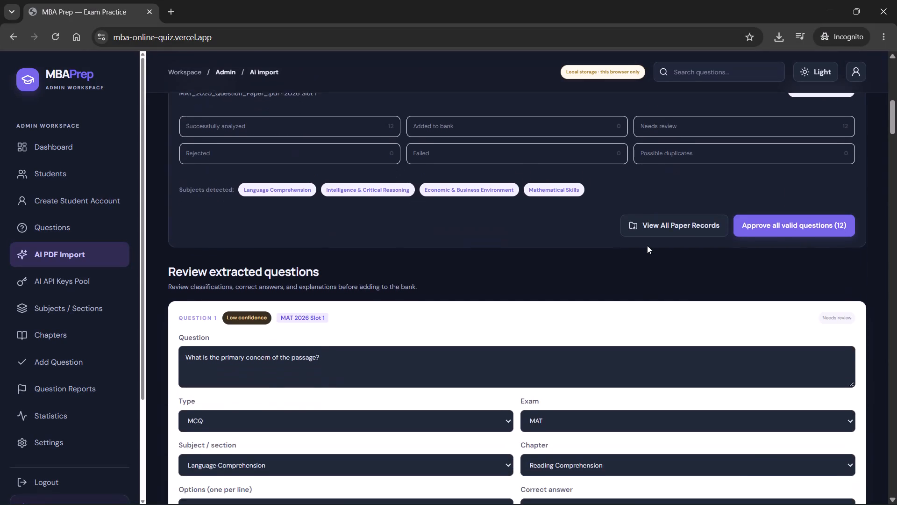
scroll(647, 245, down, 5)
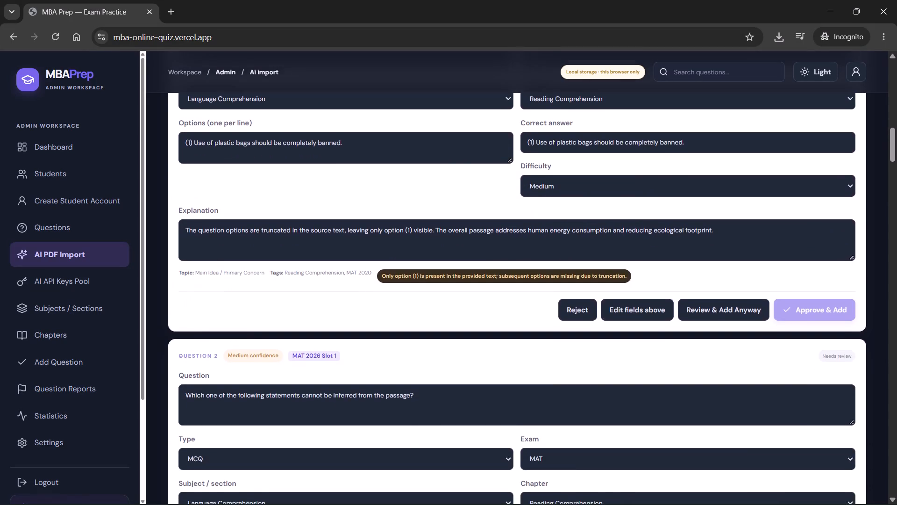
scroll(647, 245, down, 12)
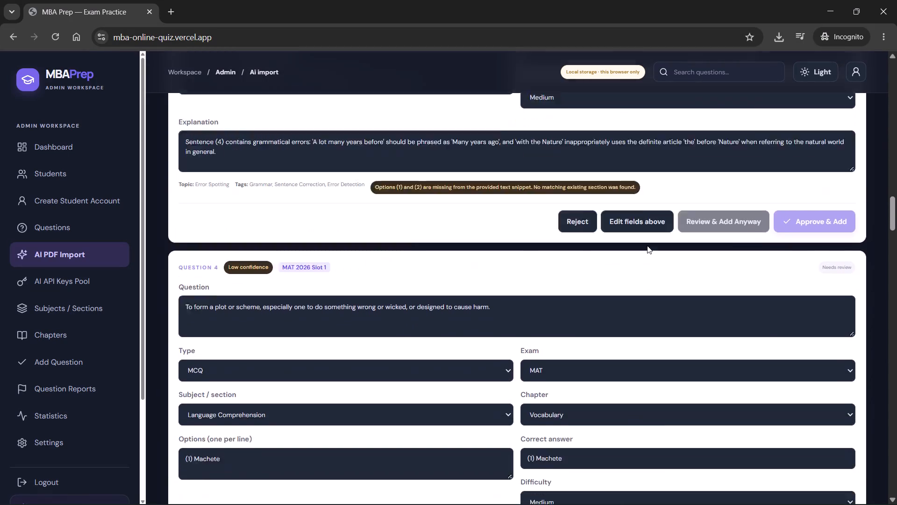
scroll(647, 245, down, 17)
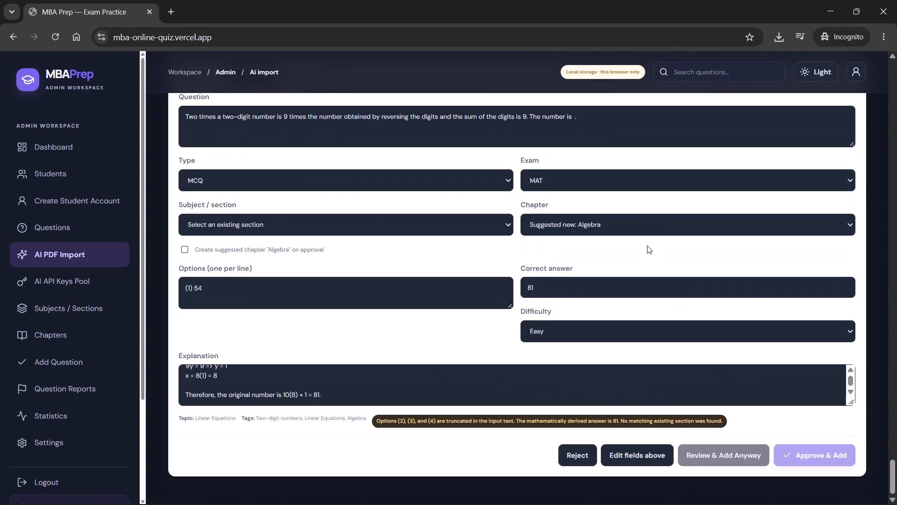
scroll(517, 282, up, 1)
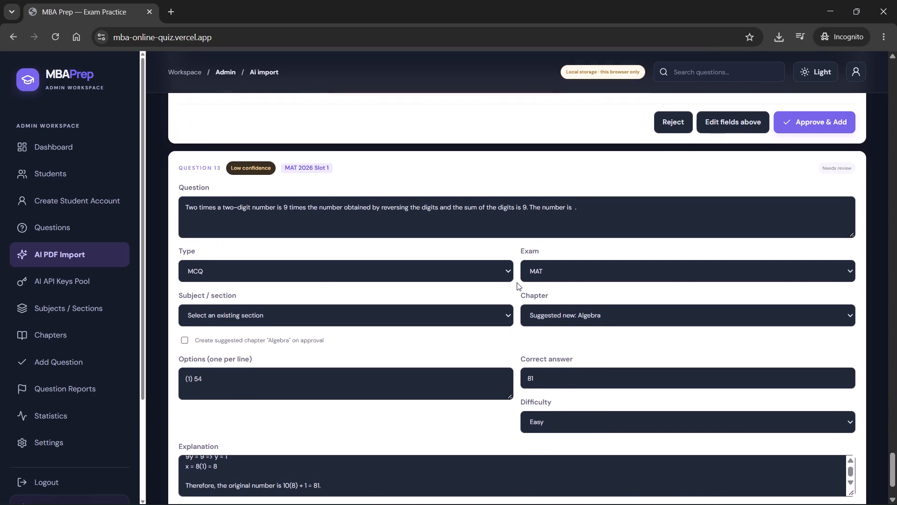
scroll(517, 282, up, 1)
scroll(517, 282, down, 1)
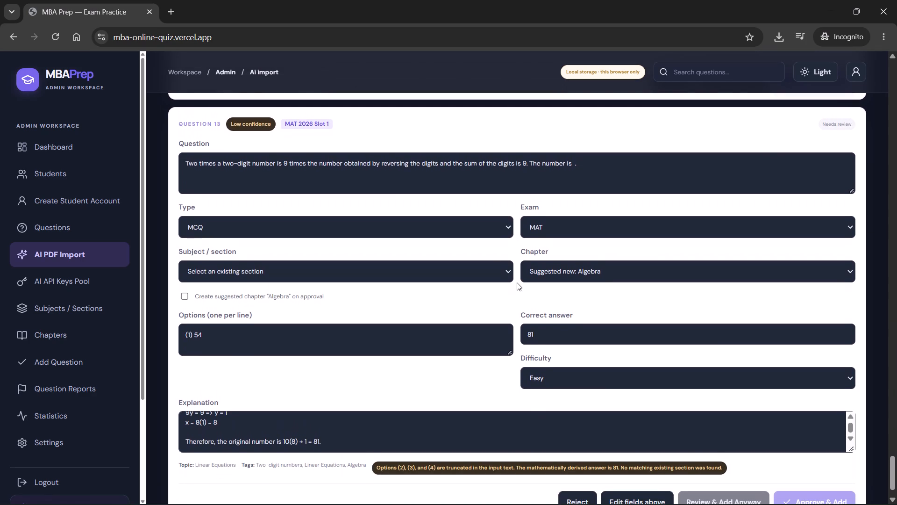
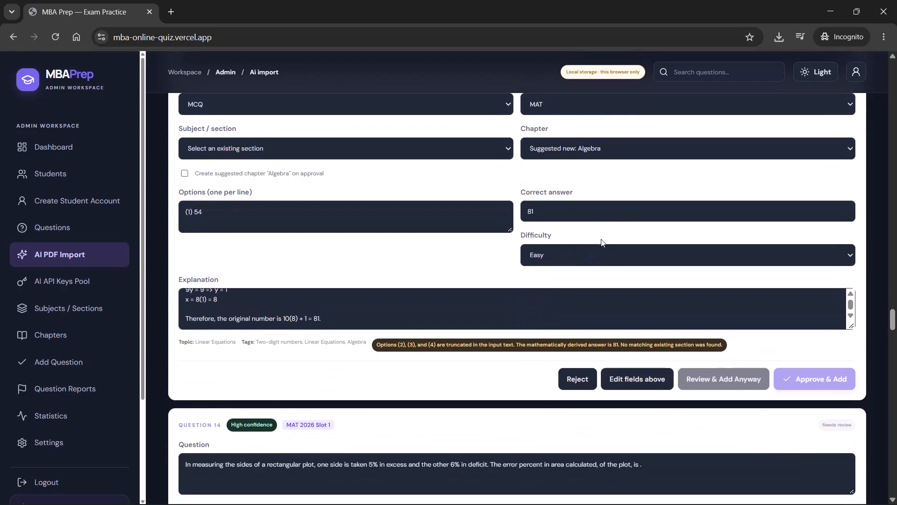
Review the extracted MAT 2026 Slot 1 questions from Question 14 through Question 25, examining their classifications, options, answers and explanations.
scroll(601, 239, down, 7)
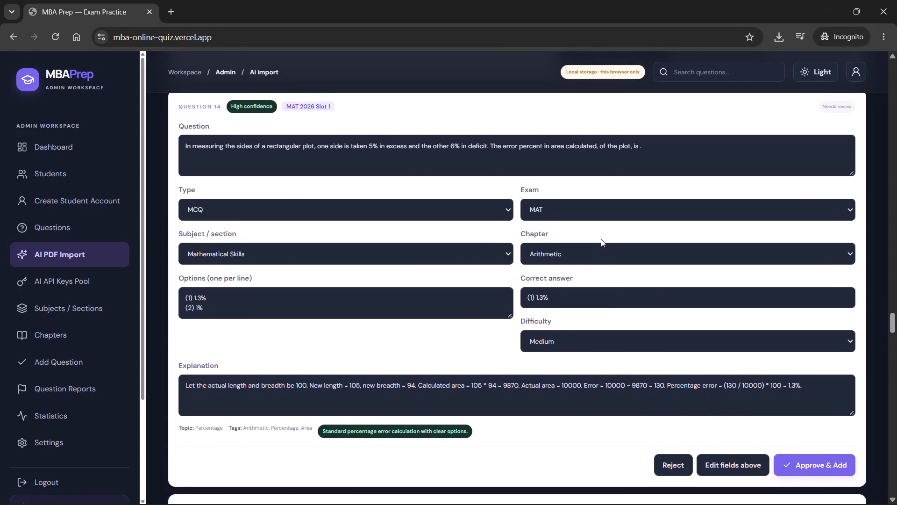
scroll(601, 239, down, 7)
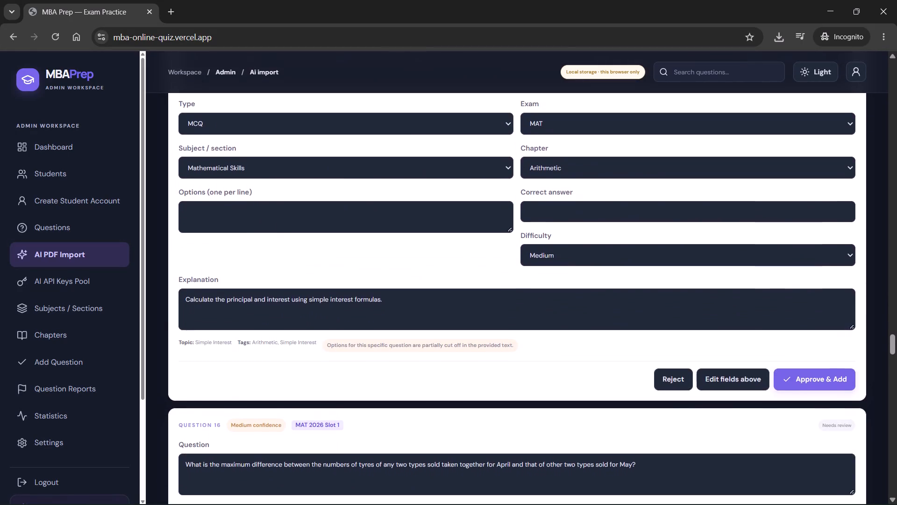
scroll(601, 239, down, 7)
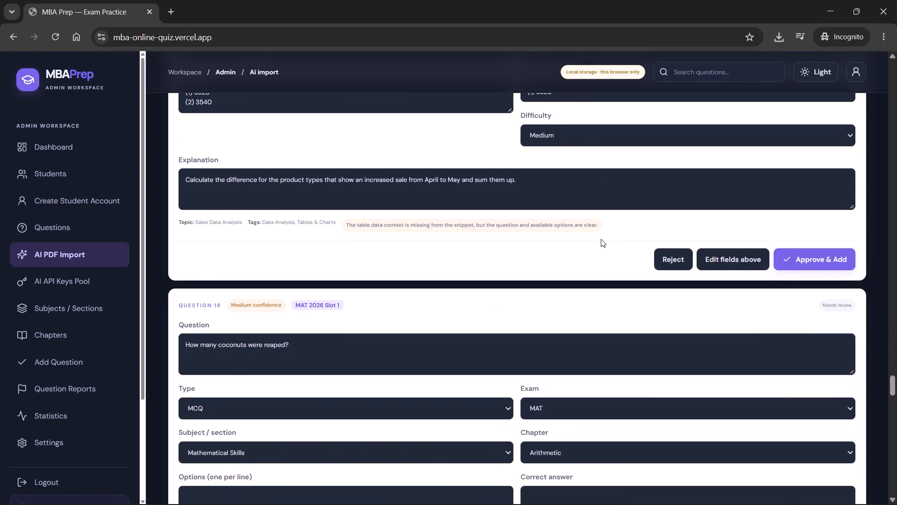
scroll(601, 239, down, 8)
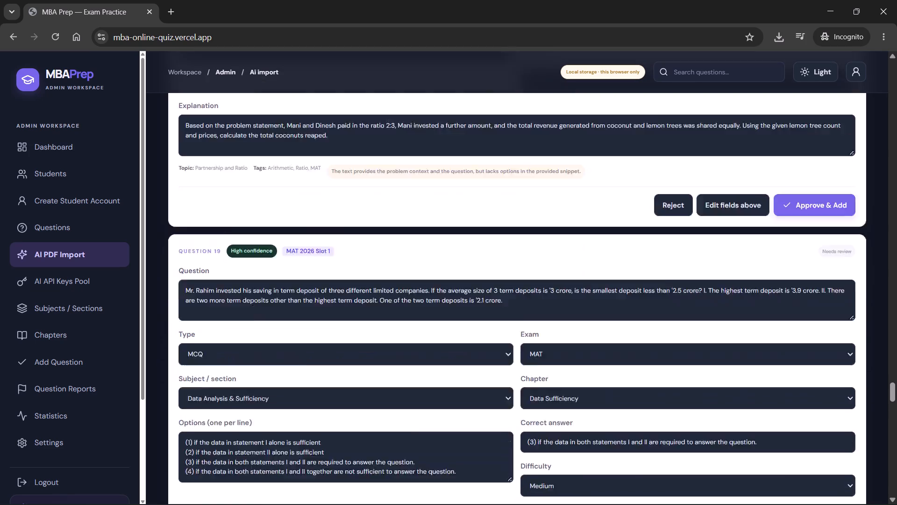
scroll(601, 239, down, 5)
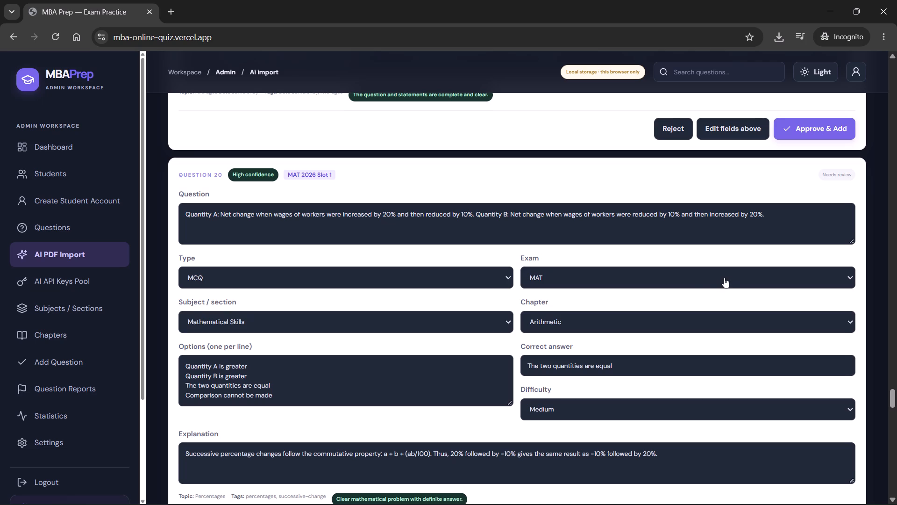
scroll(661, 287, up, 1)
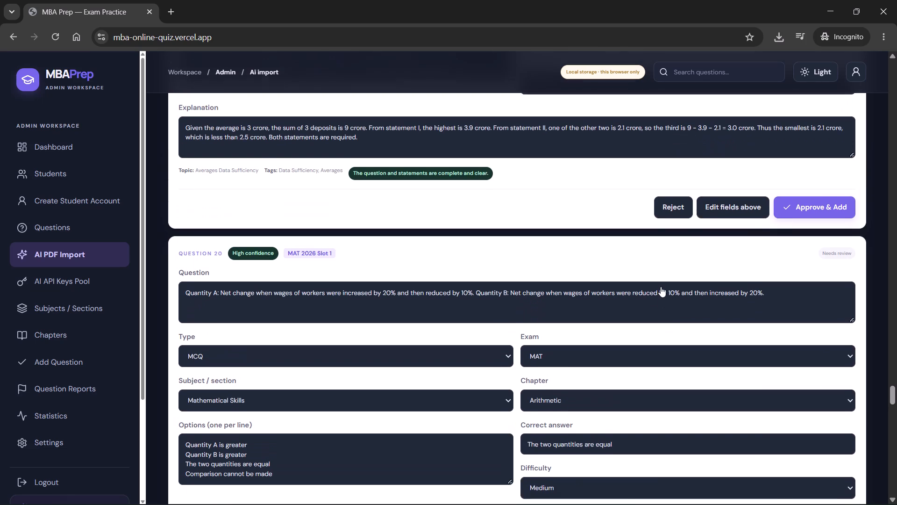
scroll(661, 287, up, 3)
scroll(661, 287, down, 2)
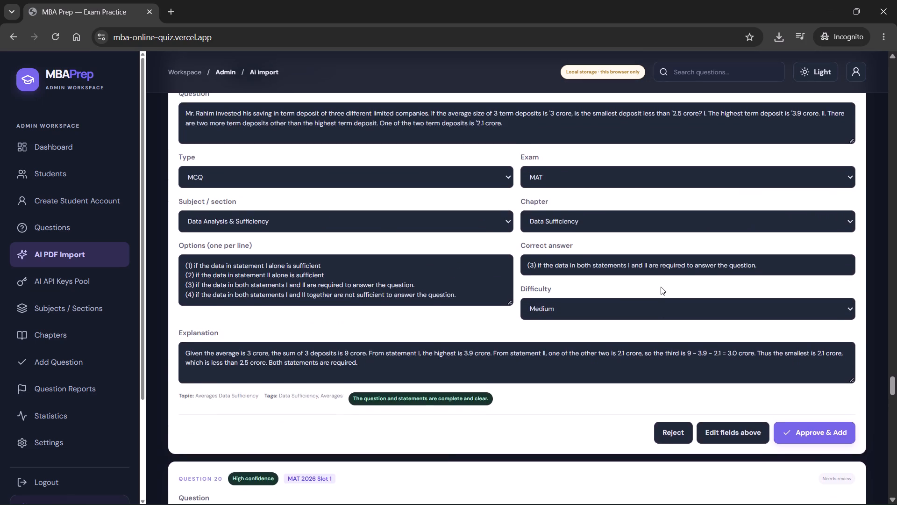
scroll(661, 287, down, 5)
Approve all valid MAT 2026 Slot 1 questions in bulk from the paper summary, and try approving the remaining ones the same way.
scroll(661, 287, up, 6)
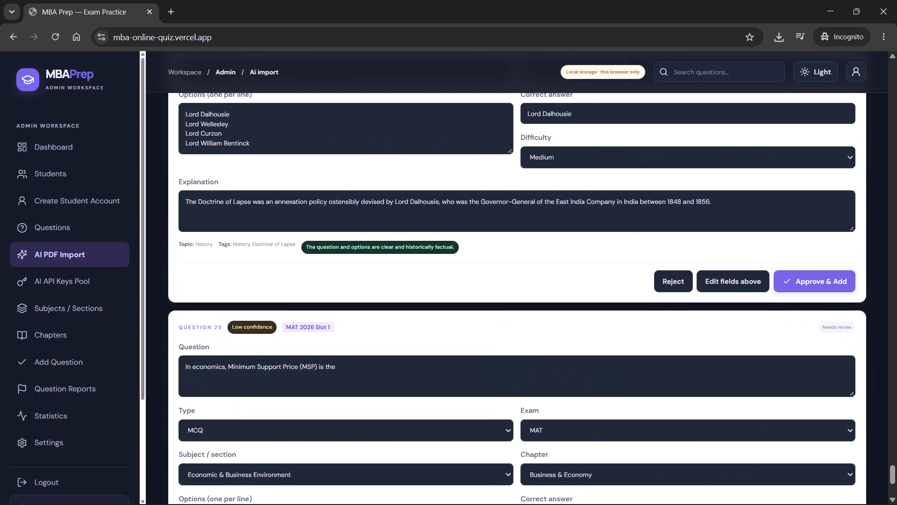
scroll(661, 287, up, 12)
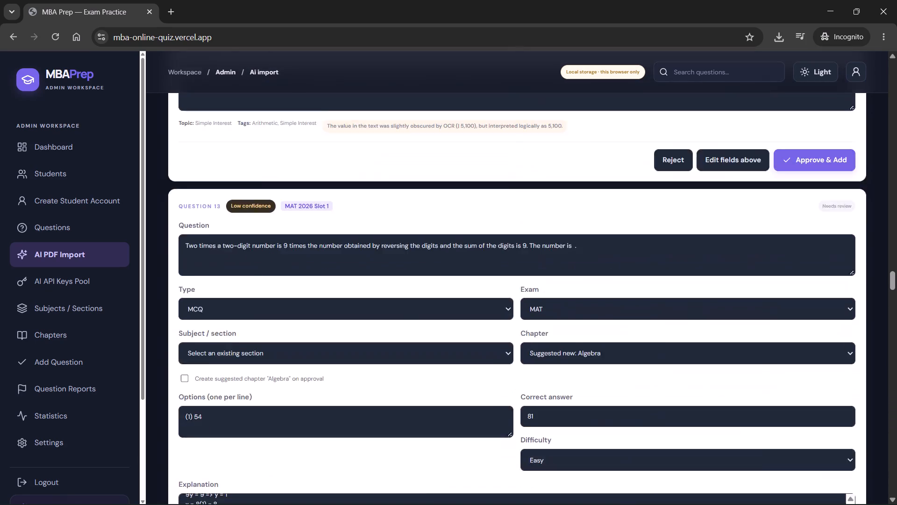
scroll(661, 287, up, 4)
scroll(632, 238, down, 1)
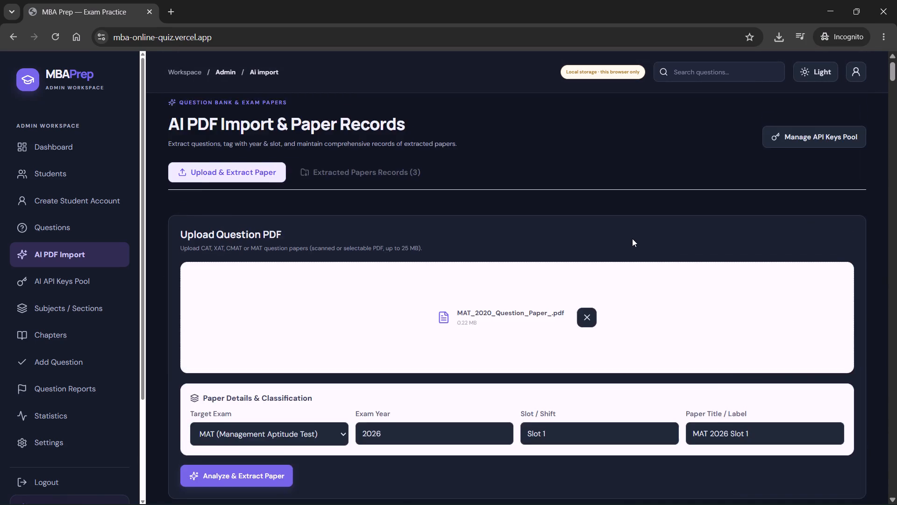
scroll(632, 238, down, 2)
scroll(660, 326, down, 2)
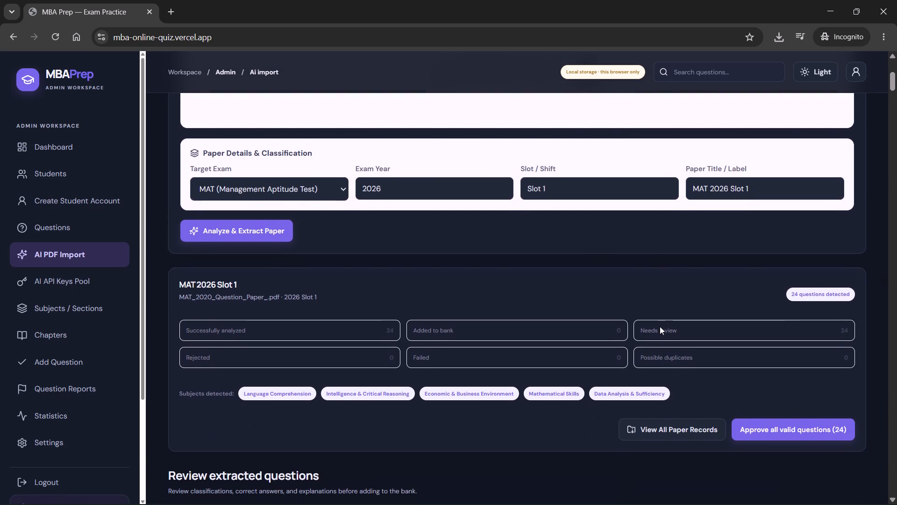
scroll(660, 326, down, 2)
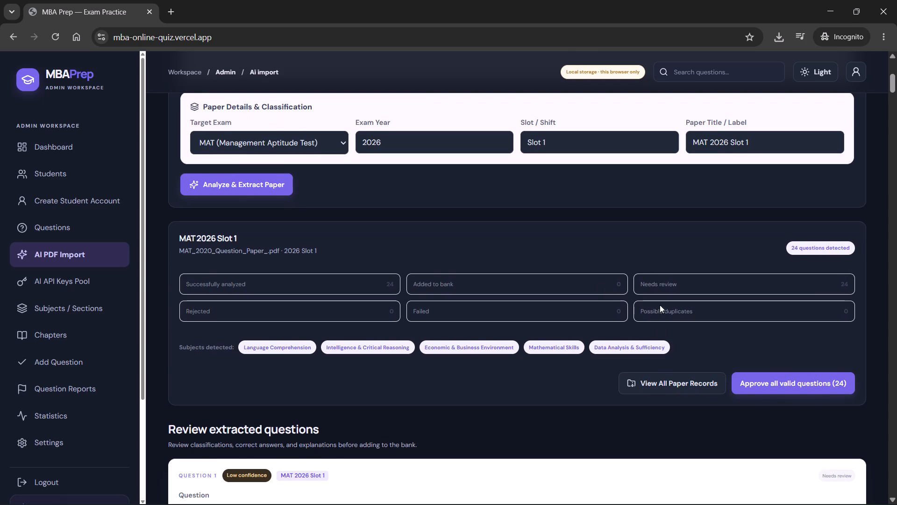
click(755, 377)
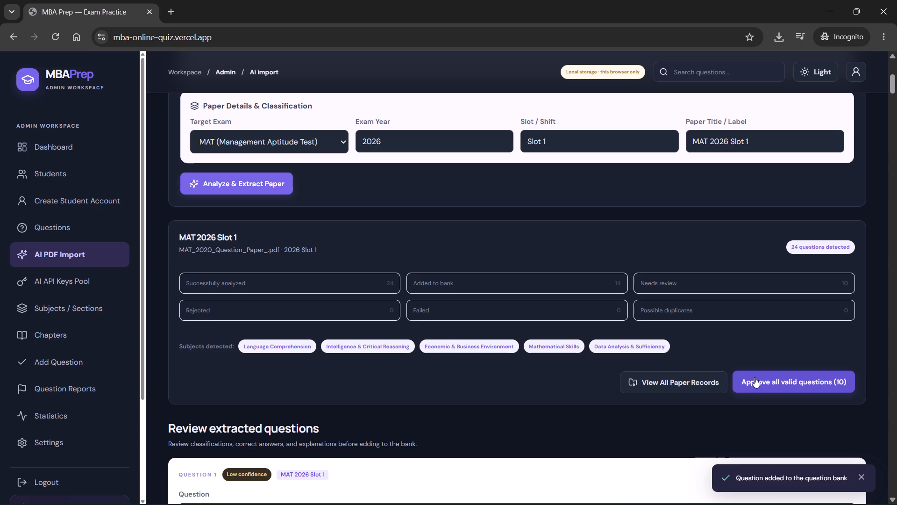
click(779, 385)
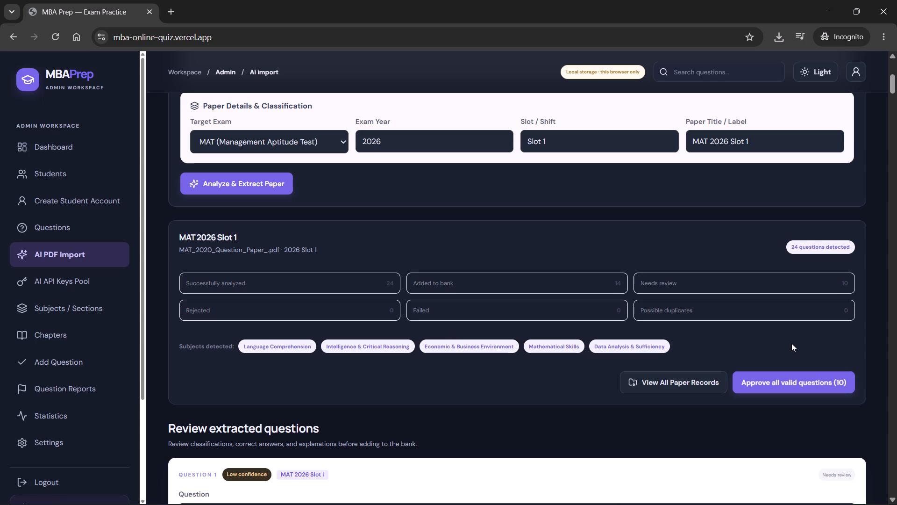
Enable creating the suggested chapter "Grammar & Sentence Correction" on approval for Question 3.
scroll(791, 343, down, 5)
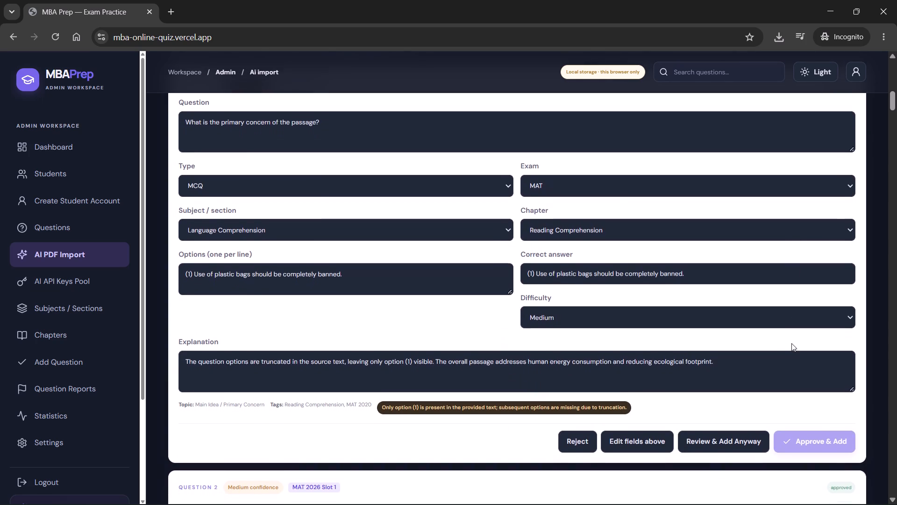
scroll(791, 343, down, 6)
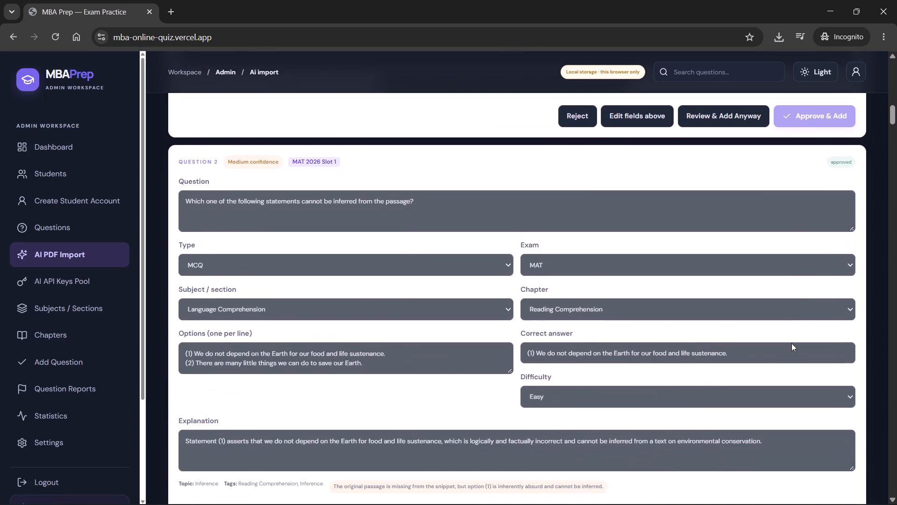
scroll(791, 343, down, 7)
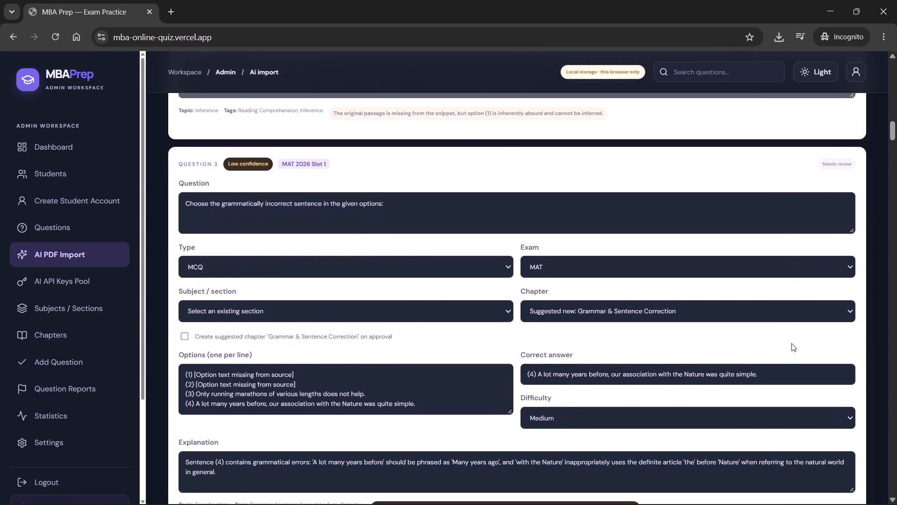
scroll(791, 343, down, 2)
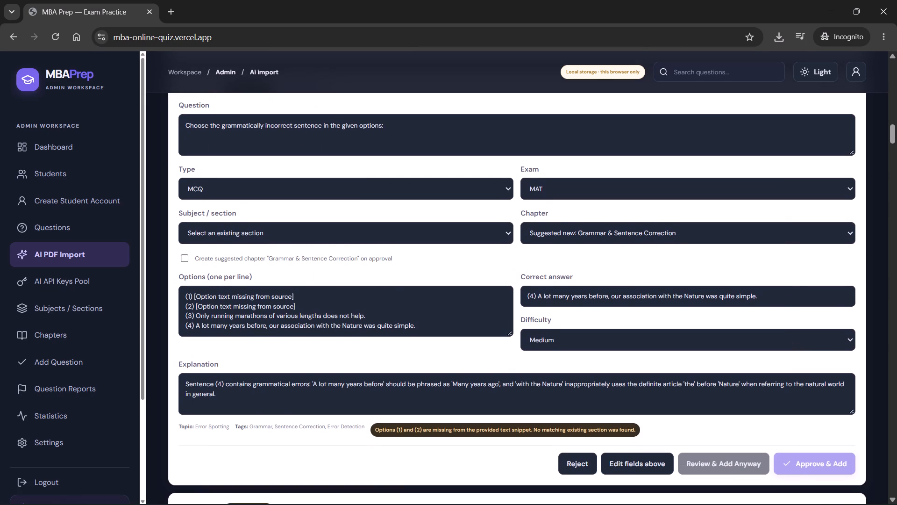
click(185, 258)
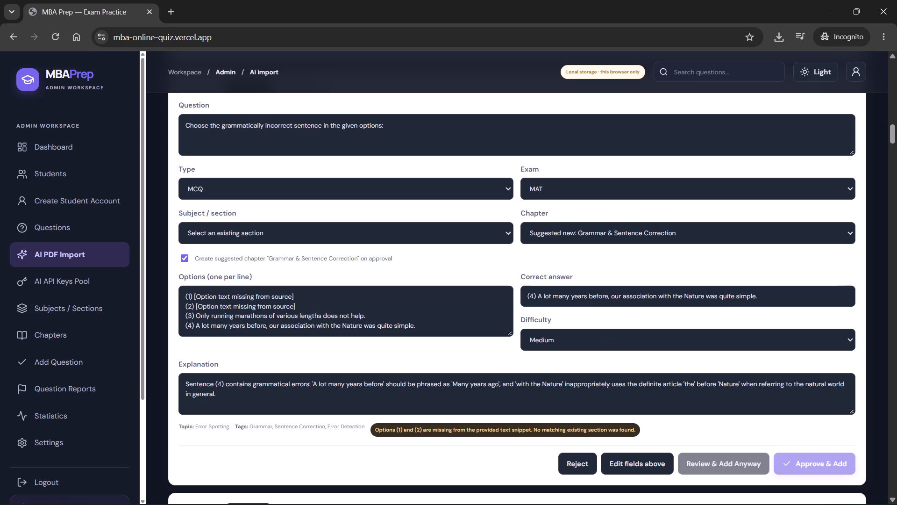
Add the low-confidence Question 4, about forming a plot or scheme, to the question bank anyway.
scroll(759, 372, down, 5)
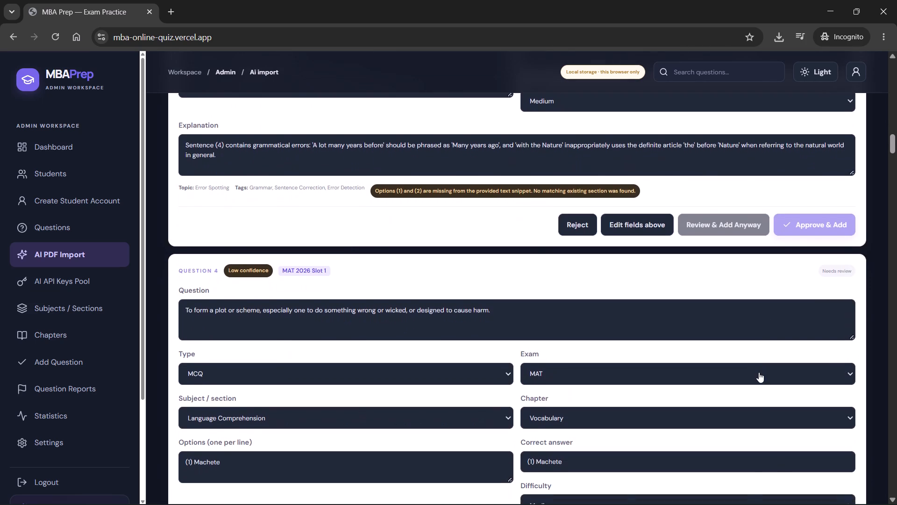
scroll(759, 372, down, 2)
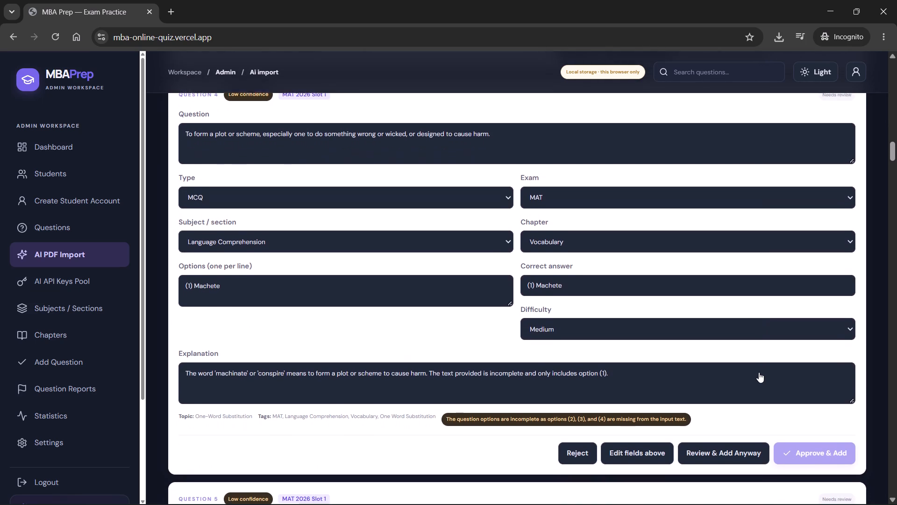
scroll(759, 372, down, 1)
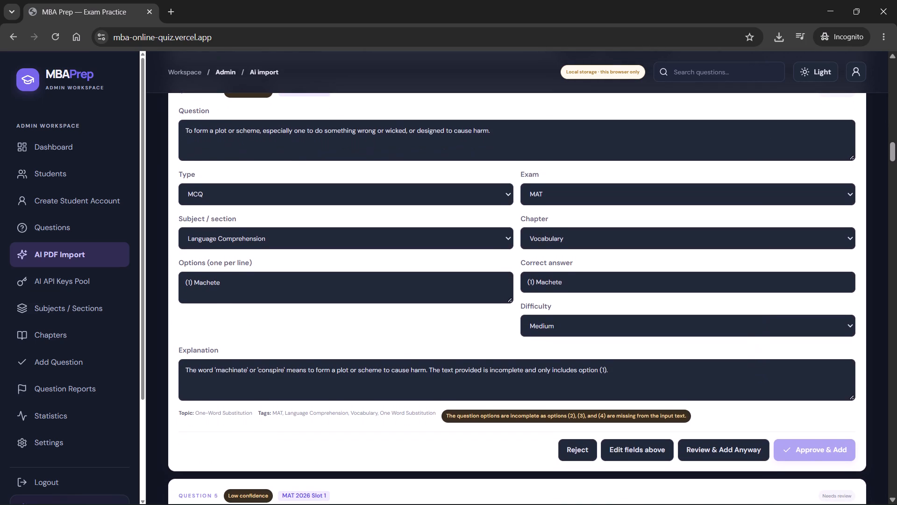
click(736, 448)
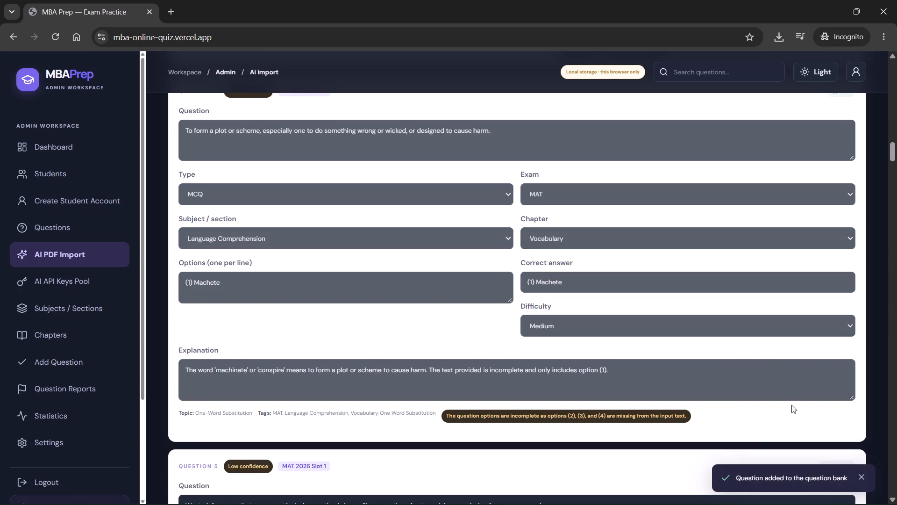
Enable creating the suggested chapter "Vocabulary" on approval for Question 5.
scroll(711, 360, down, 5)
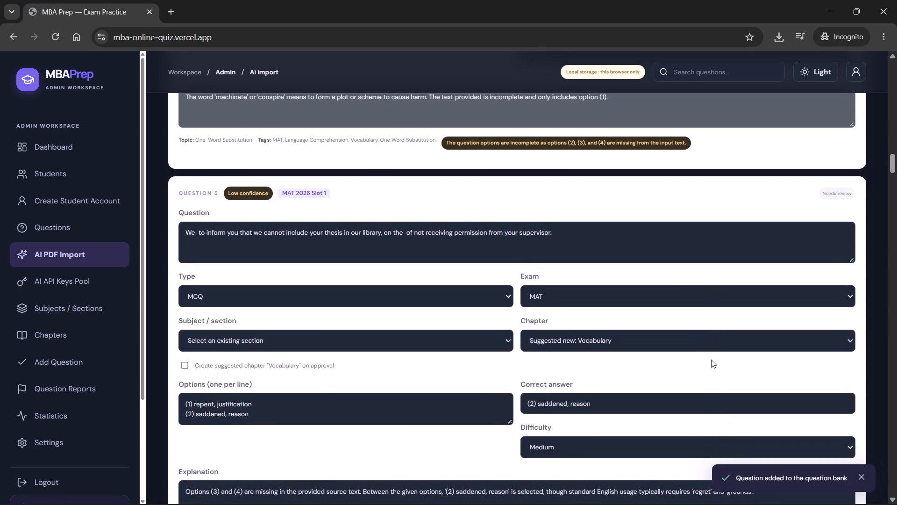
scroll(711, 360, down, 3)
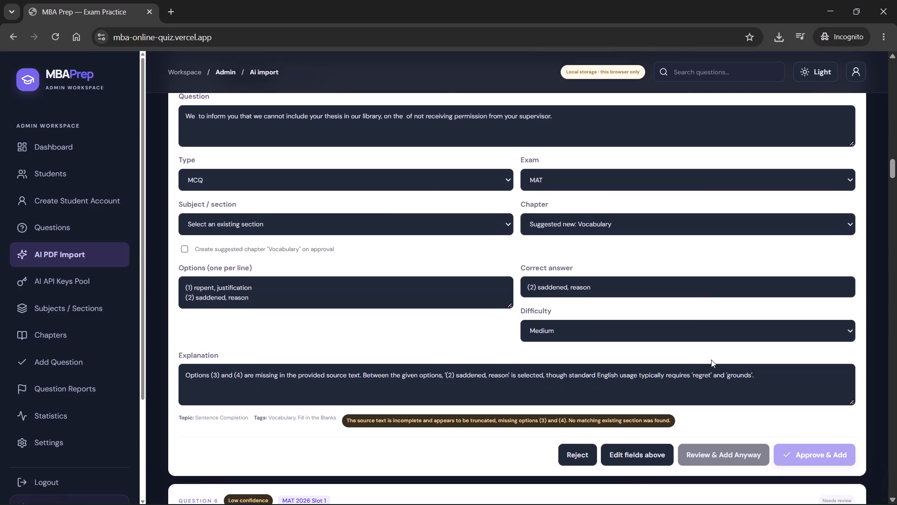
click(184, 248)
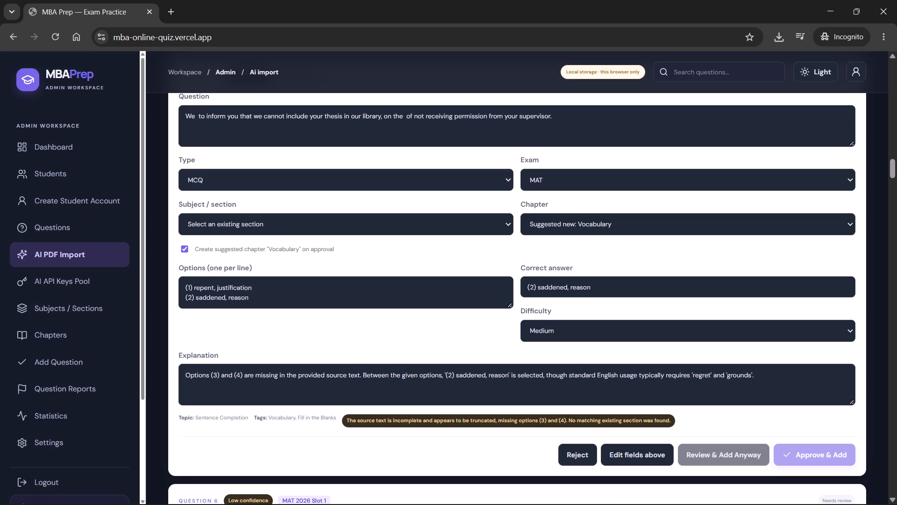
Add the low-confidence Question 6, about team formation, to the question bank anyway.
scroll(530, 285, down, 8)
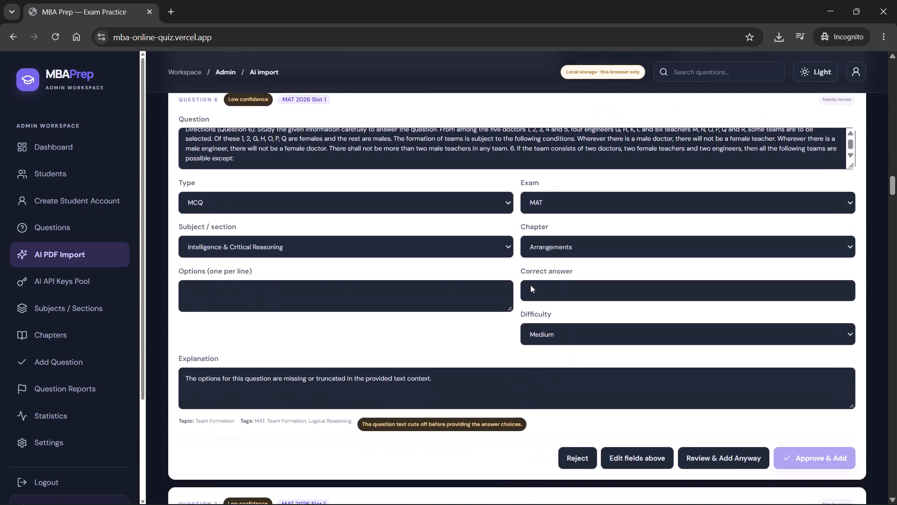
scroll(530, 285, down, 1)
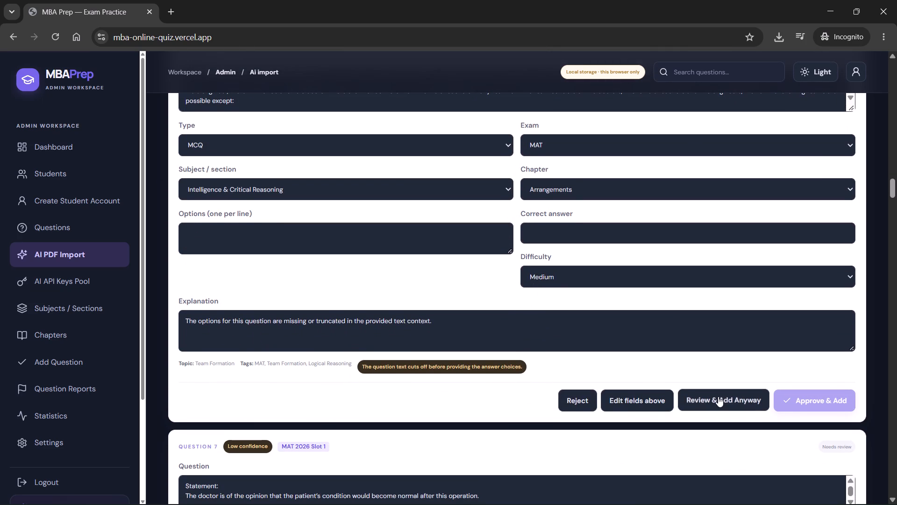
click(718, 397)
Enable creating the suggested chapter "Critical Reasoning" on approval for Question 7.
scroll(698, 324, down, 4)
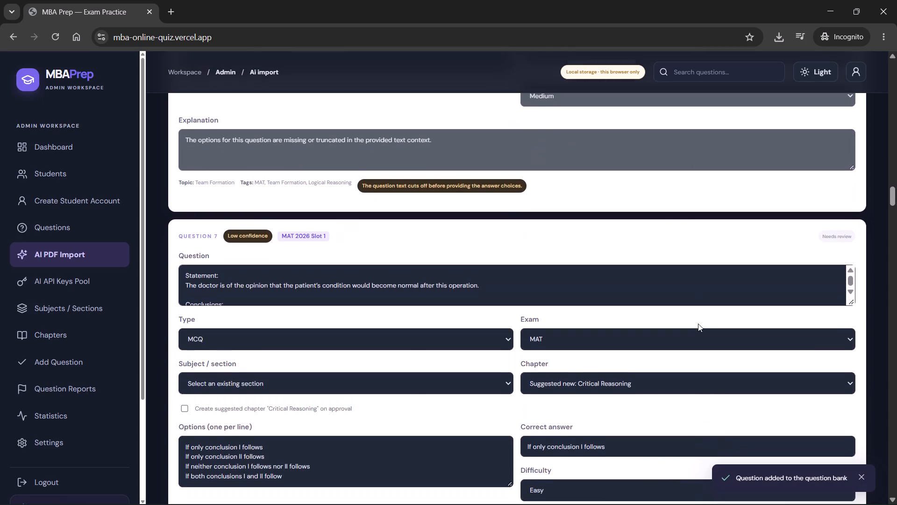
scroll(698, 324, down, 3)
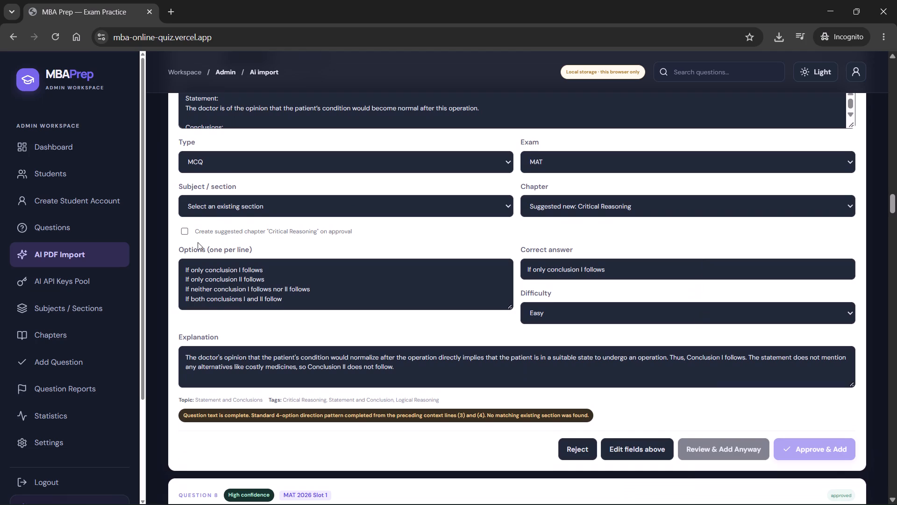
click(182, 231)
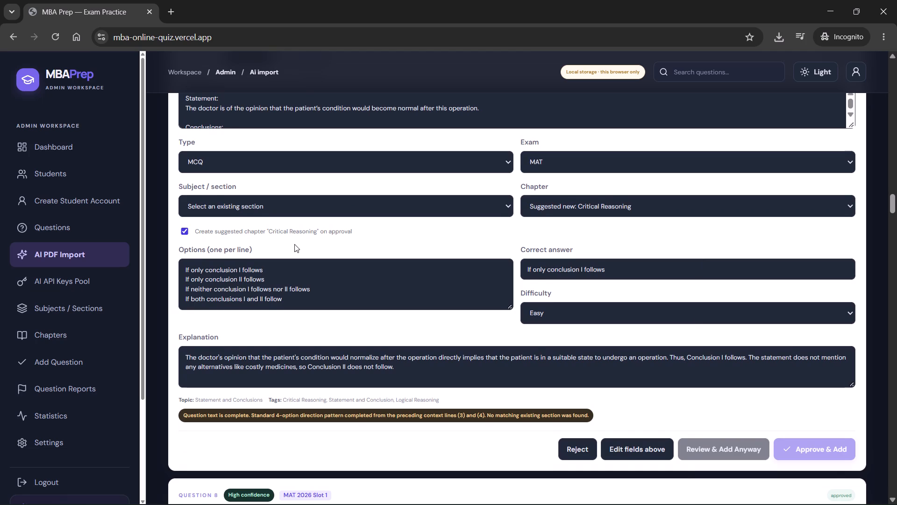
Enable the suggested chapter "Blood Relations" for the low-confidence question about Seema and Abhishek and add it to the question bank anyway.
scroll(533, 344, down, 1)
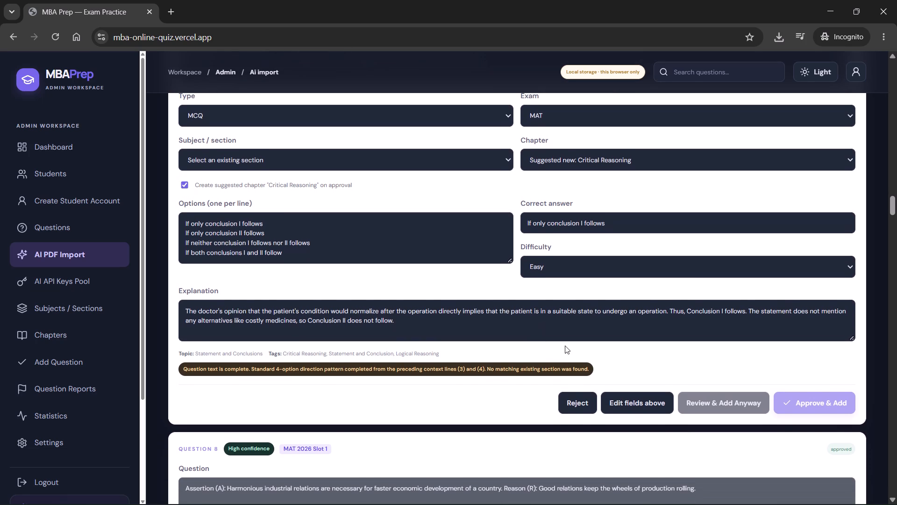
scroll(565, 346, down, 7)
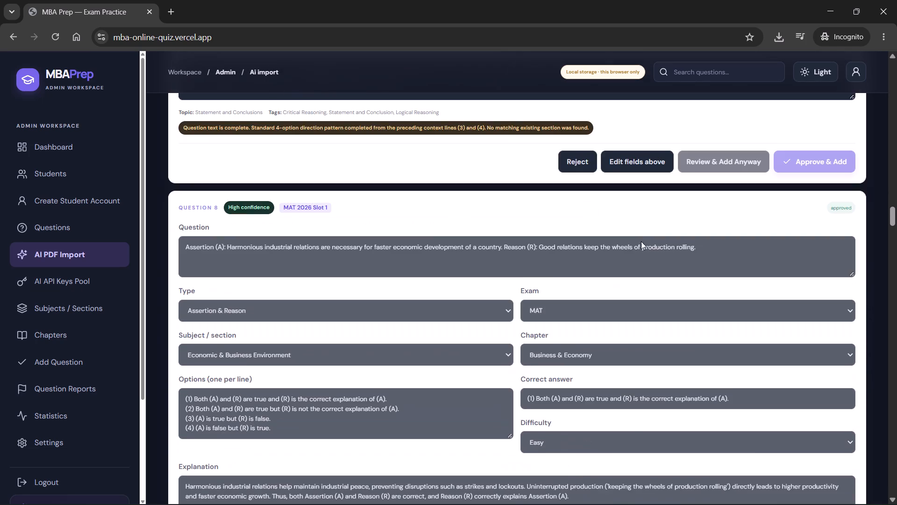
scroll(550, 277, down, 8)
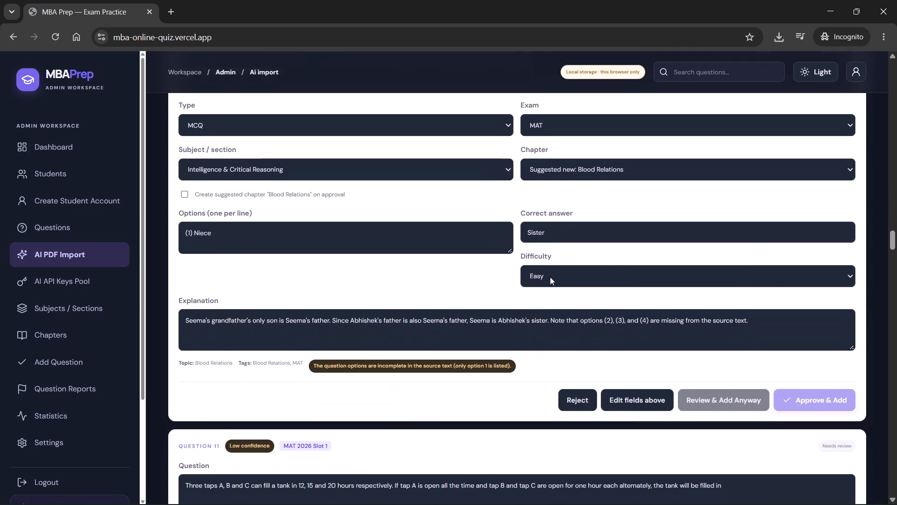
scroll(550, 277, down, 1)
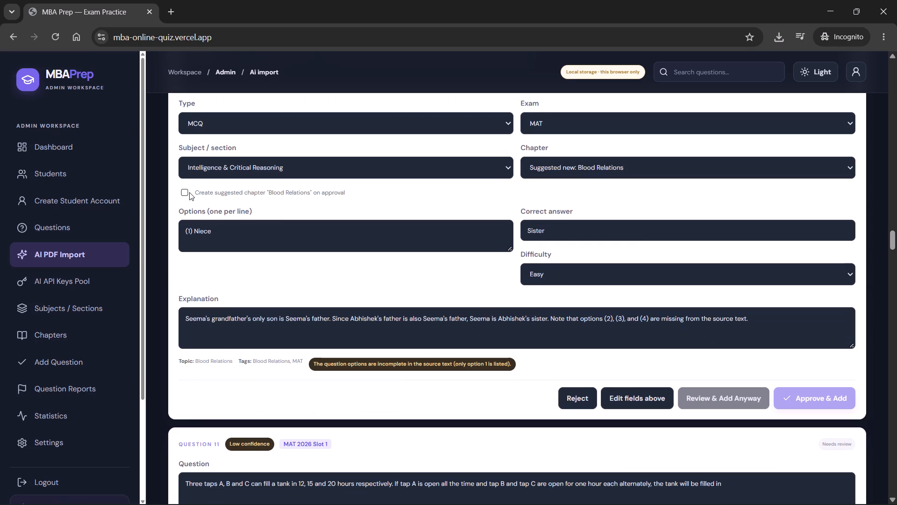
click(189, 192)
scroll(513, 296, down, 1)
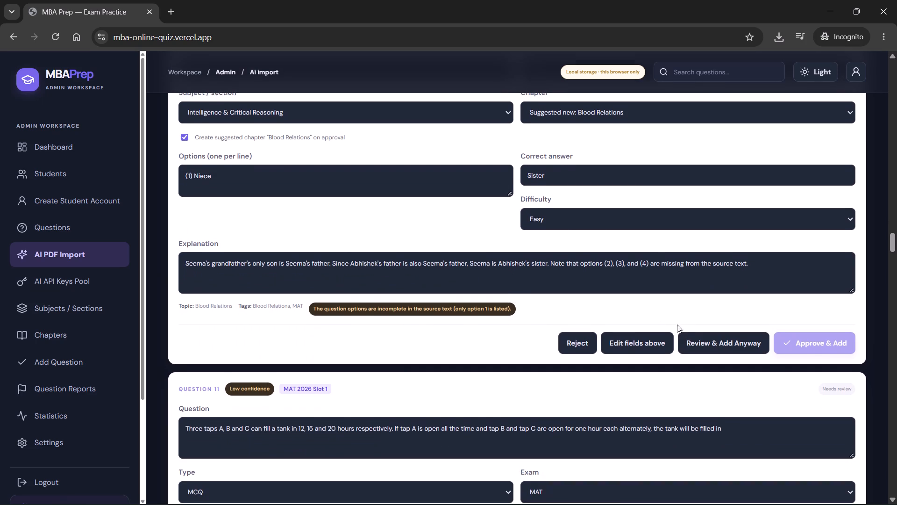
click(690, 339)
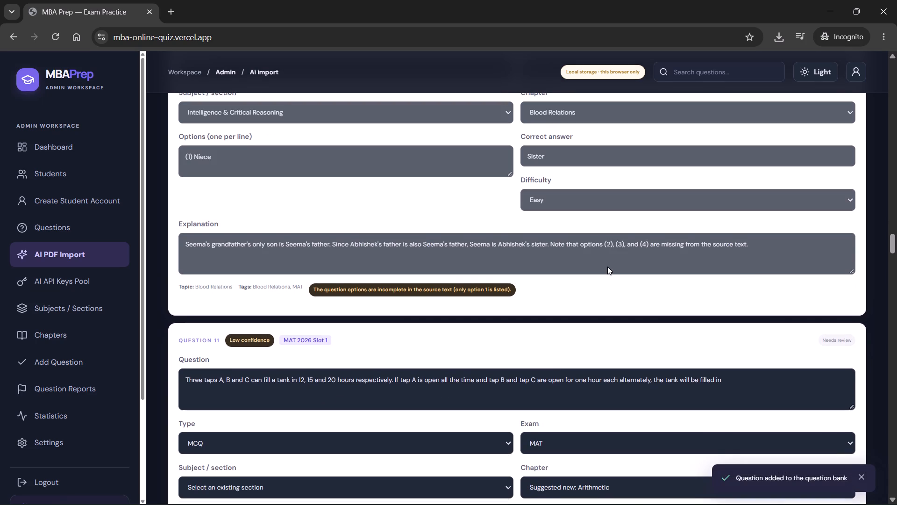
Enable creating the suggested chapter "Arithmetic" on approval for Question 11, about three taps filling a tank.
scroll(607, 267, down, 6)
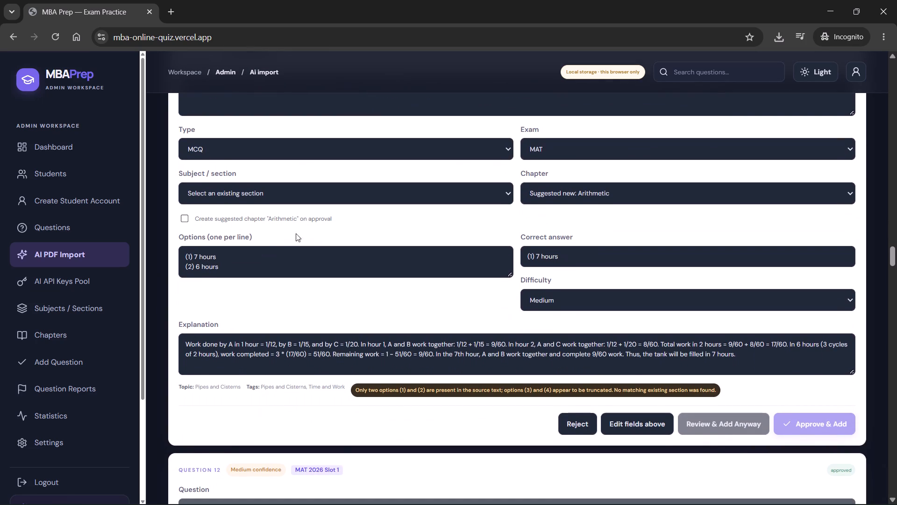
click(209, 218)
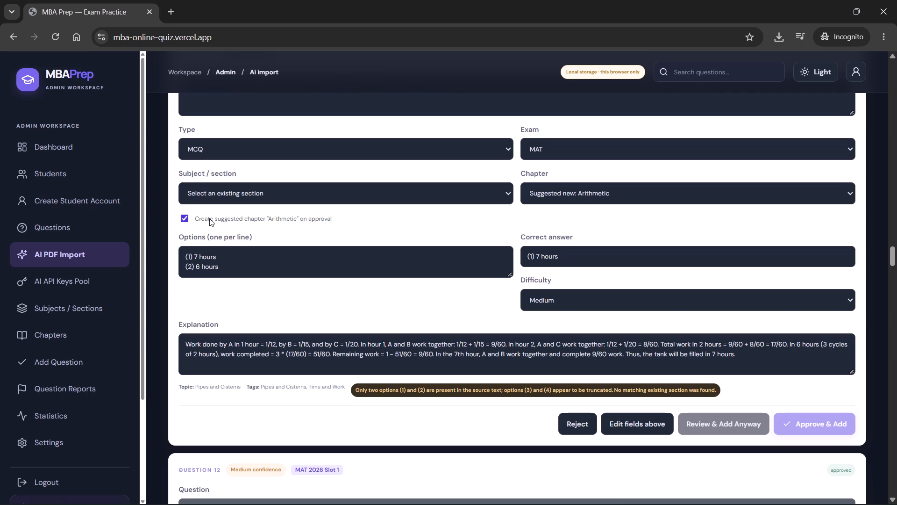
double_click(487, 311)
scroll(658, 354, down, 1)
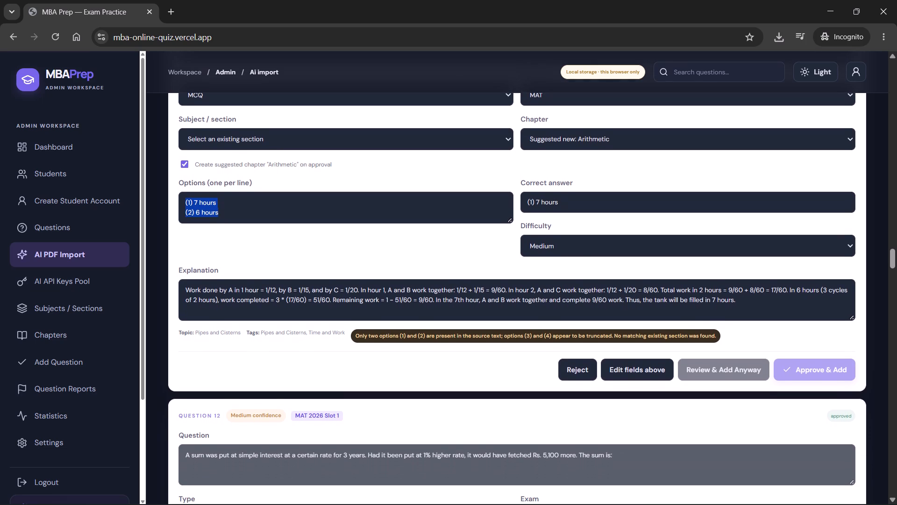
scroll(658, 354, down, 1)
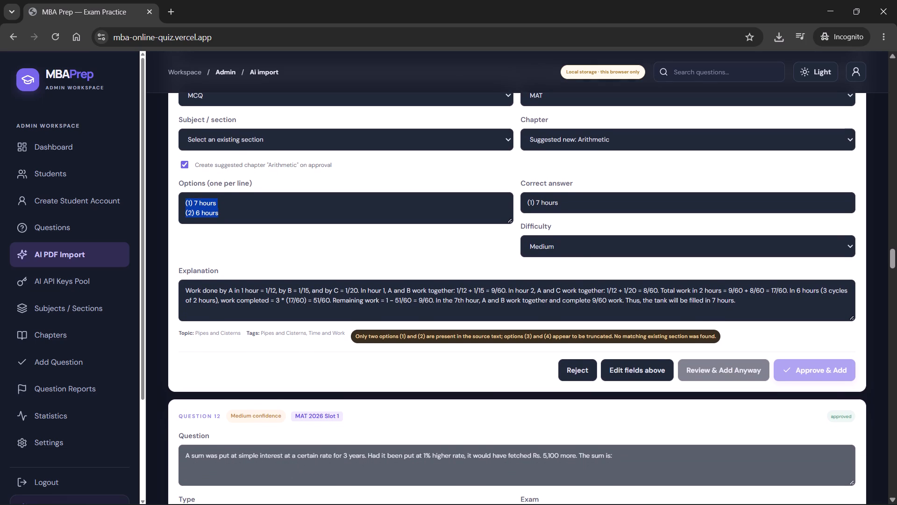
click(436, 233)
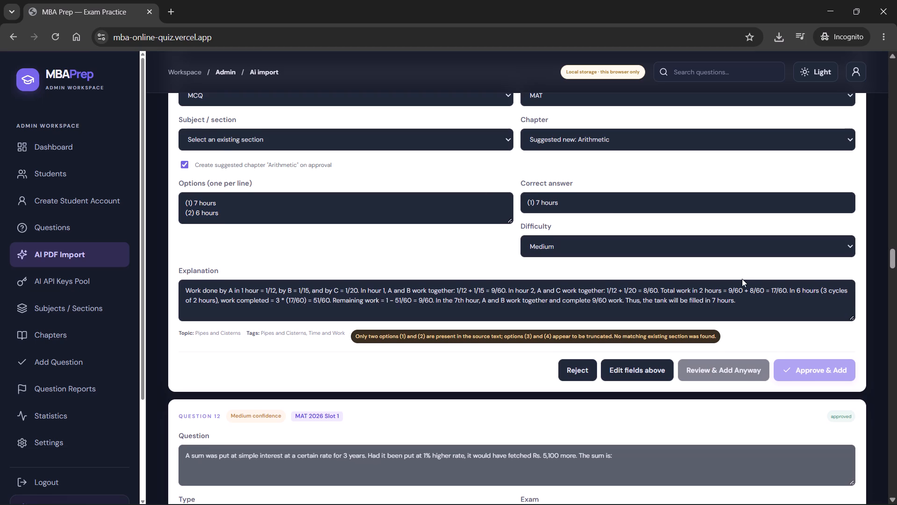
Enable creating the suggested chapter "Algebra" on approval for the question about reversing a two-digit number's digits.
scroll(742, 279, down, 6)
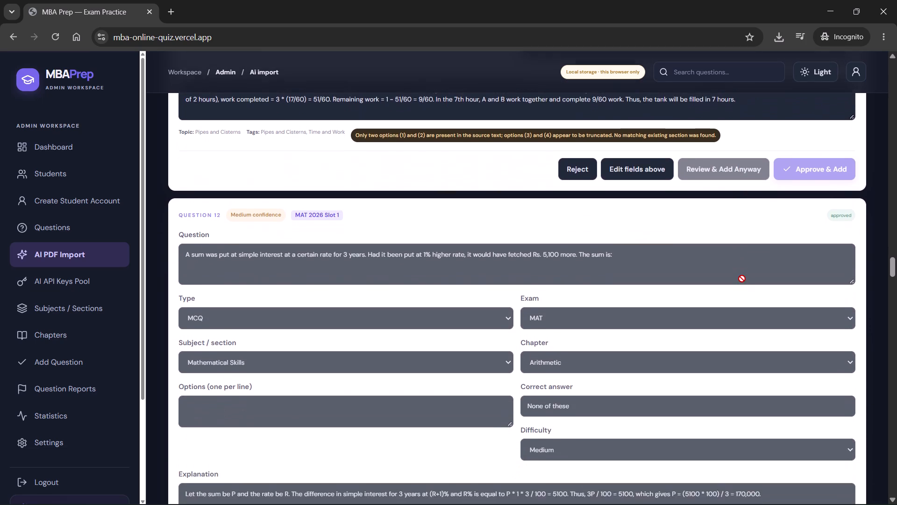
scroll(742, 279, down, 5)
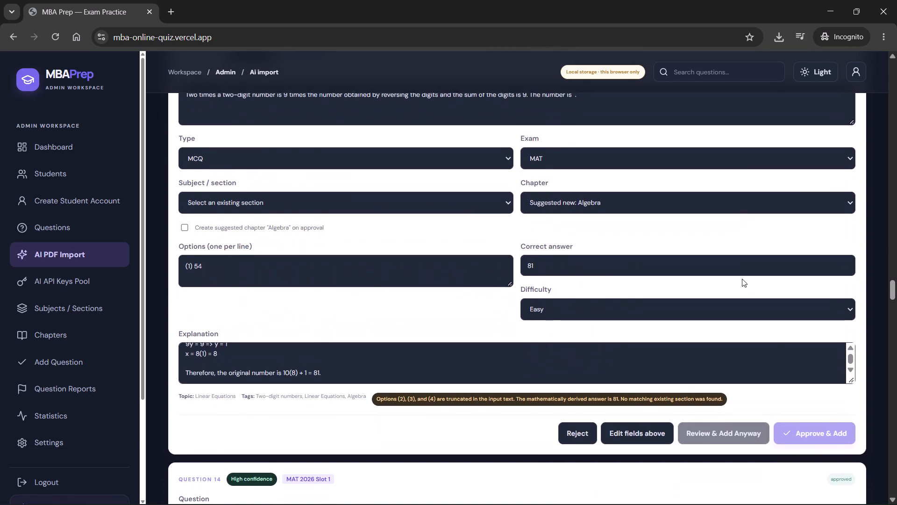
scroll(742, 279, down, 1)
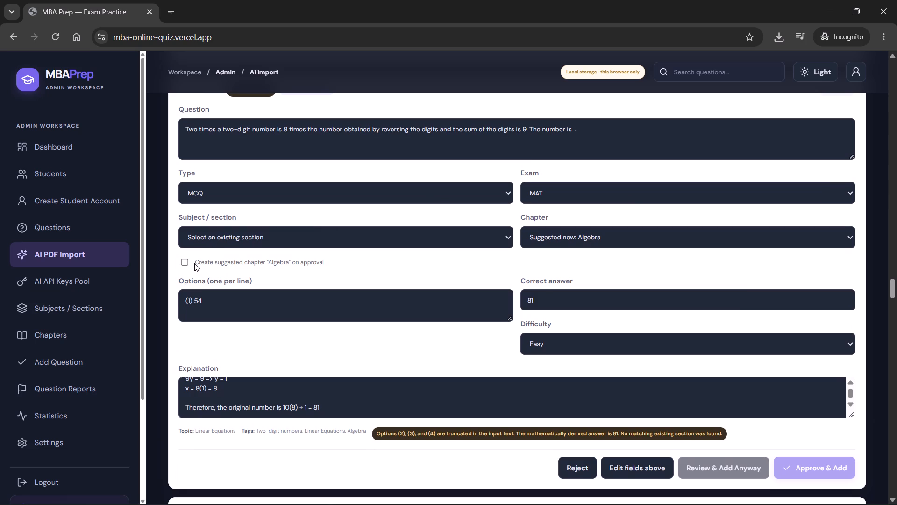
click(185, 261)
Add the low-confidence Question 25, about Minimum Support Price, to the question bank anyway.
scroll(548, 251, down, 11)
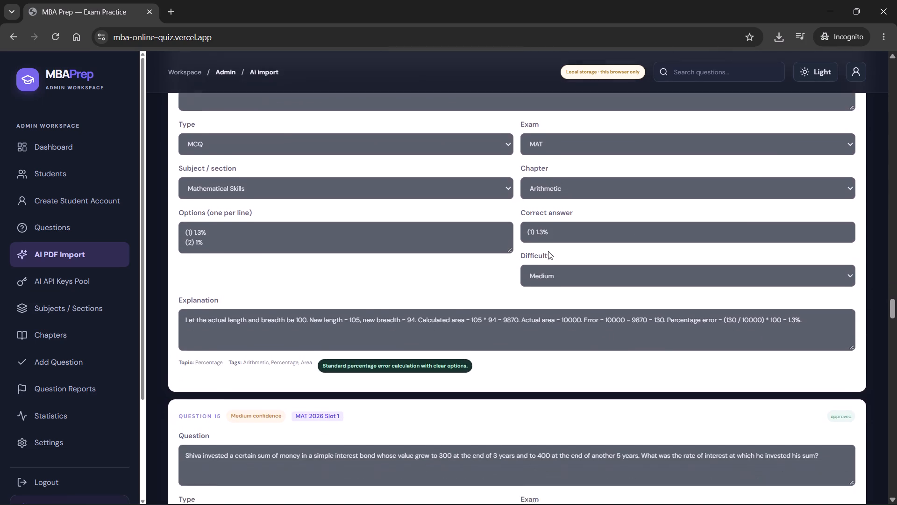
scroll(548, 251, down, 7)
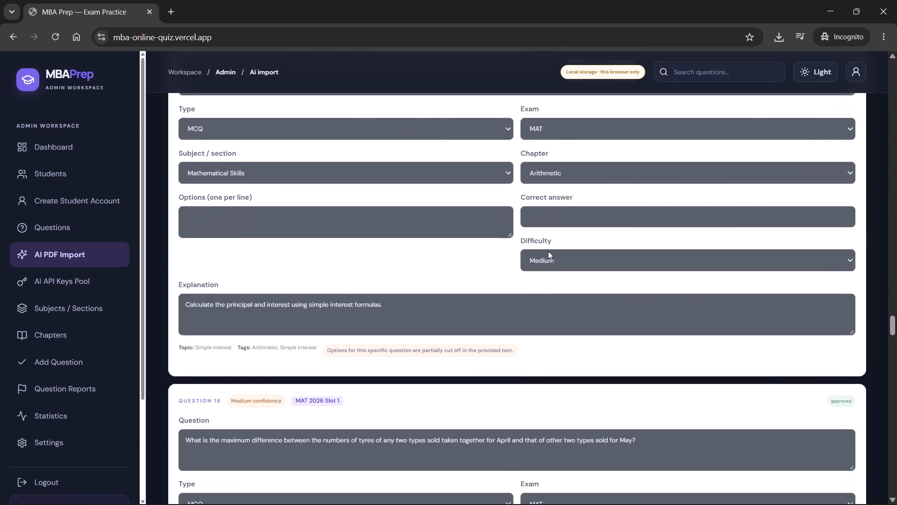
scroll(548, 251, down, 6)
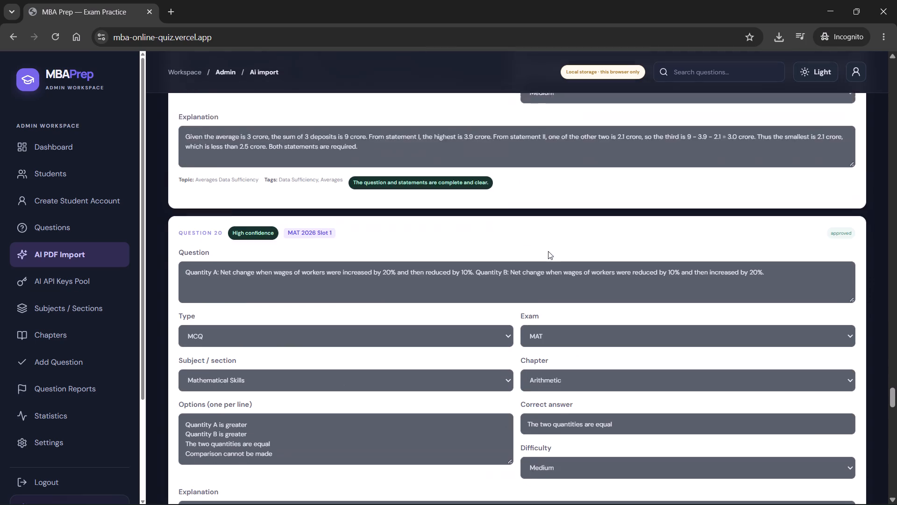
scroll(548, 251, down, 8)
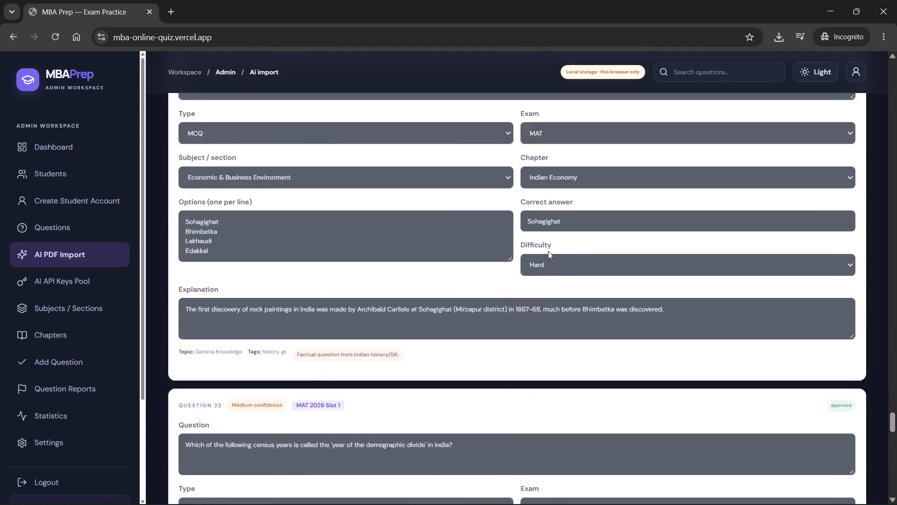
scroll(548, 251, down, 4)
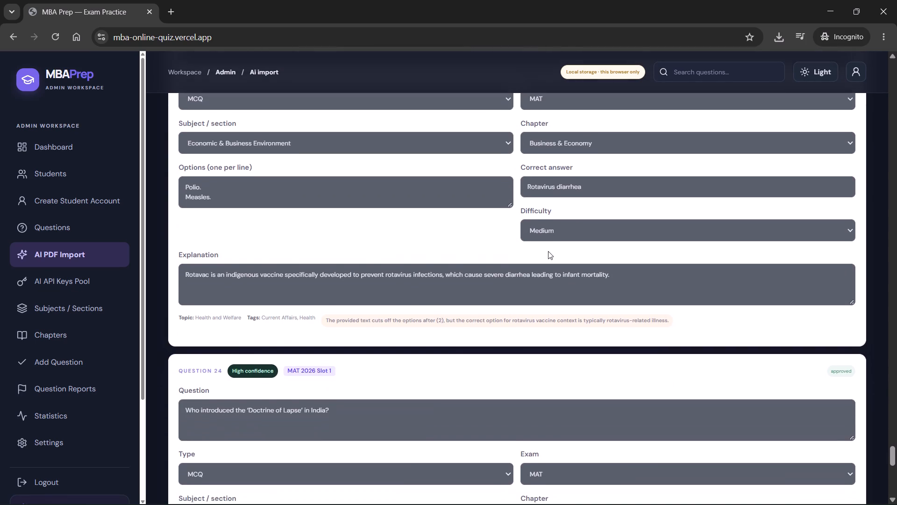
scroll(548, 251, down, 9)
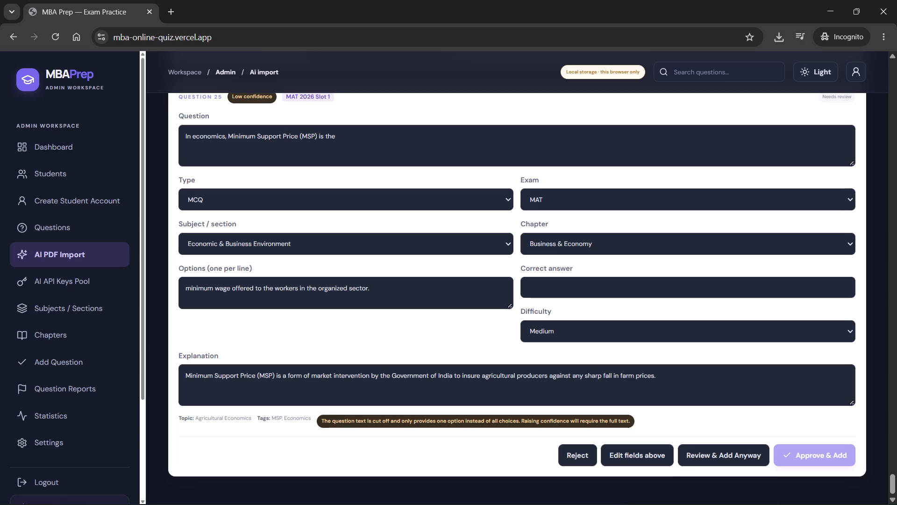
click(705, 454)
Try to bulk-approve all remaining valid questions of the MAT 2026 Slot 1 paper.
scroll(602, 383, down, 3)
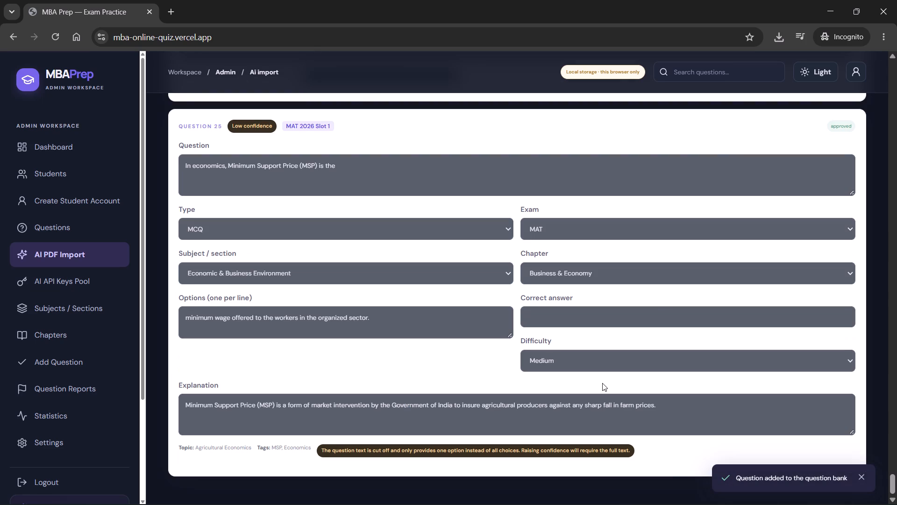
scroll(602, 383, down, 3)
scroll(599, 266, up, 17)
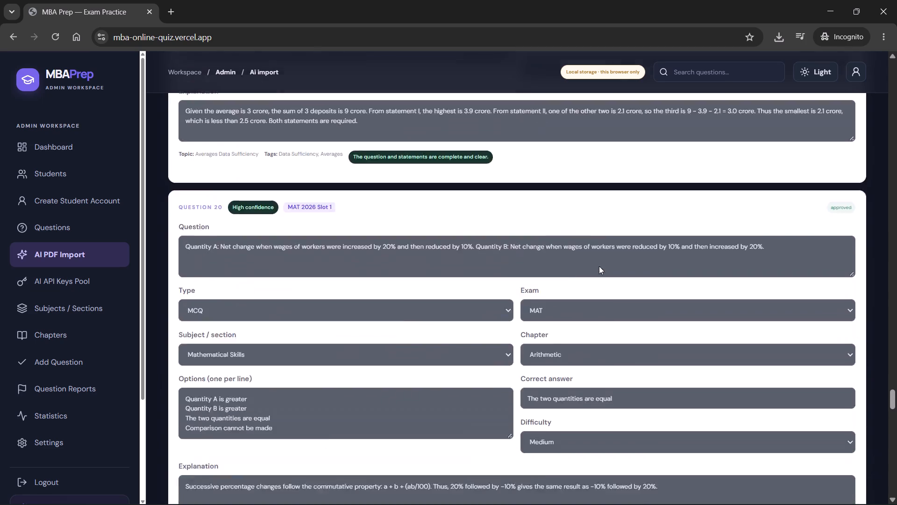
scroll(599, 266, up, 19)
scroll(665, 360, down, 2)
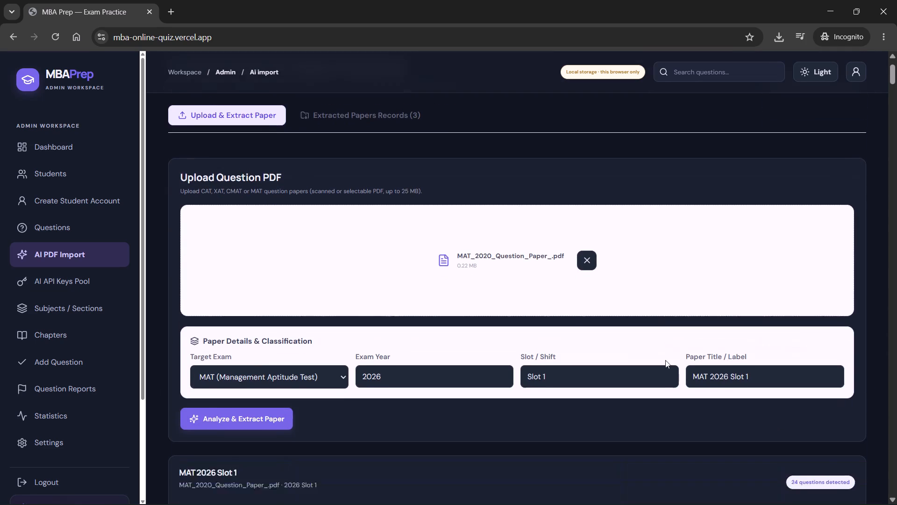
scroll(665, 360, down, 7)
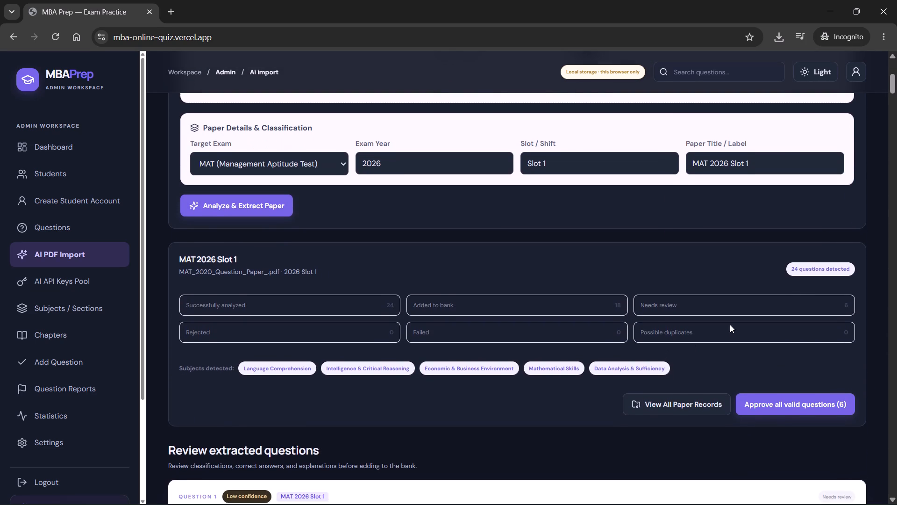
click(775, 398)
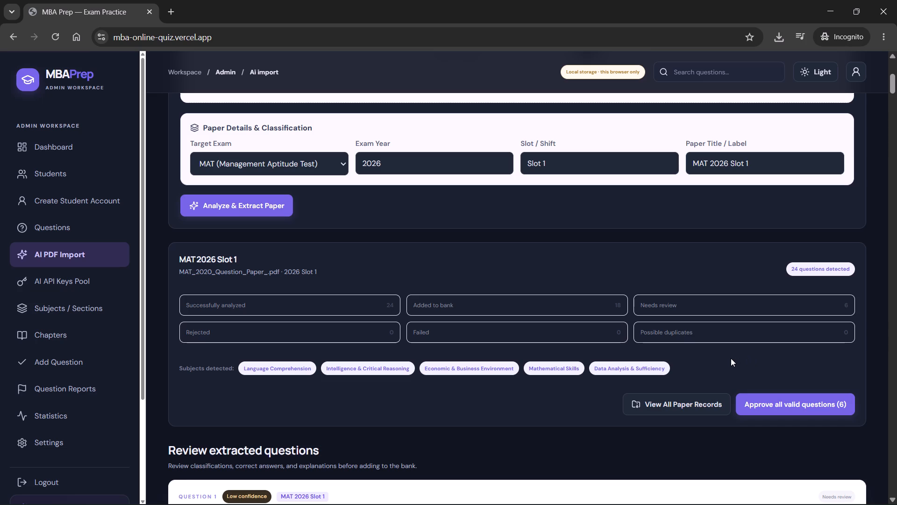
Add the low-confidence Question 1, about the primary concern of the passage, to the question bank anyway.
scroll(731, 358, down, 1)
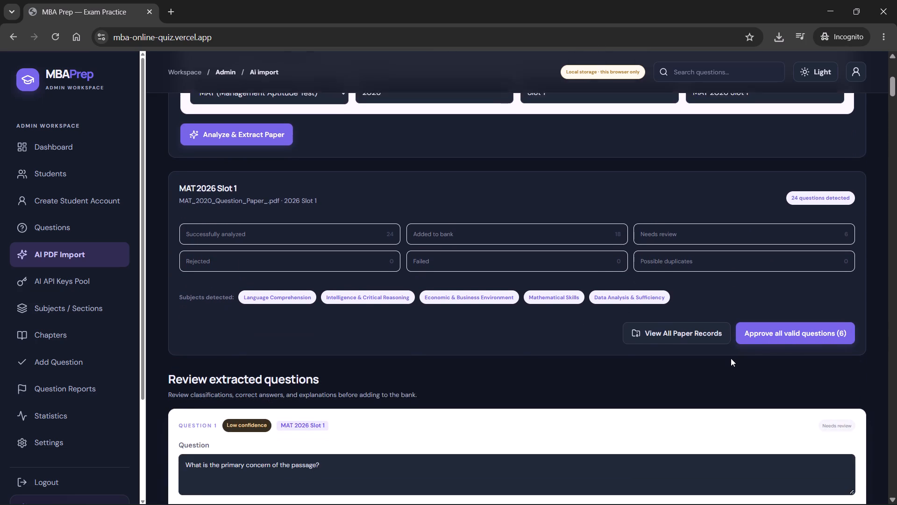
scroll(731, 358, down, 7)
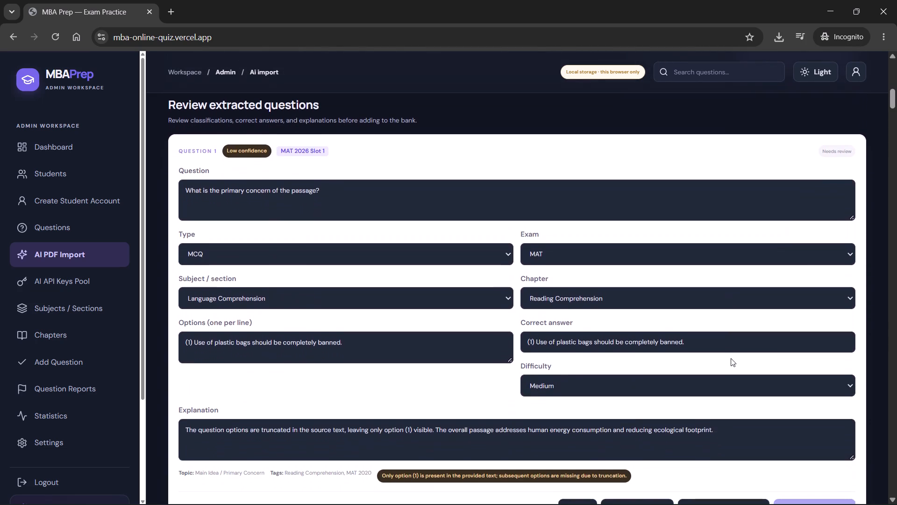
scroll(731, 358, down, 3)
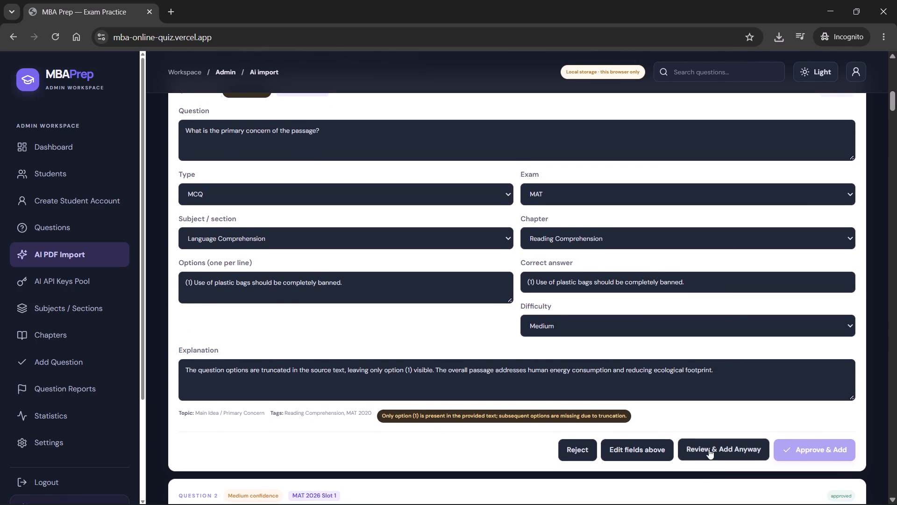
click(710, 443)
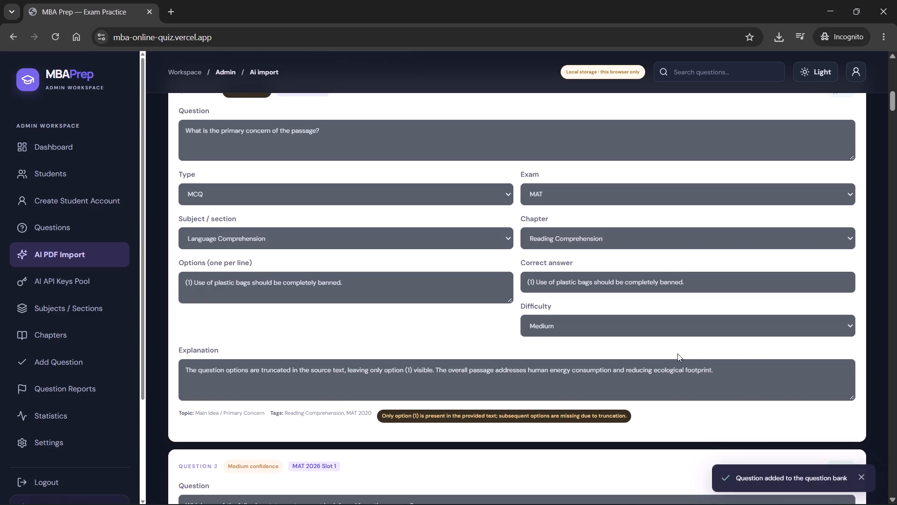
Examine the unapproved Question 3, about the grammatically incorrect sentence, checking its subject, suggested chapter, options and review note.
scroll(671, 355, up, 2)
scroll(671, 355, down, 1)
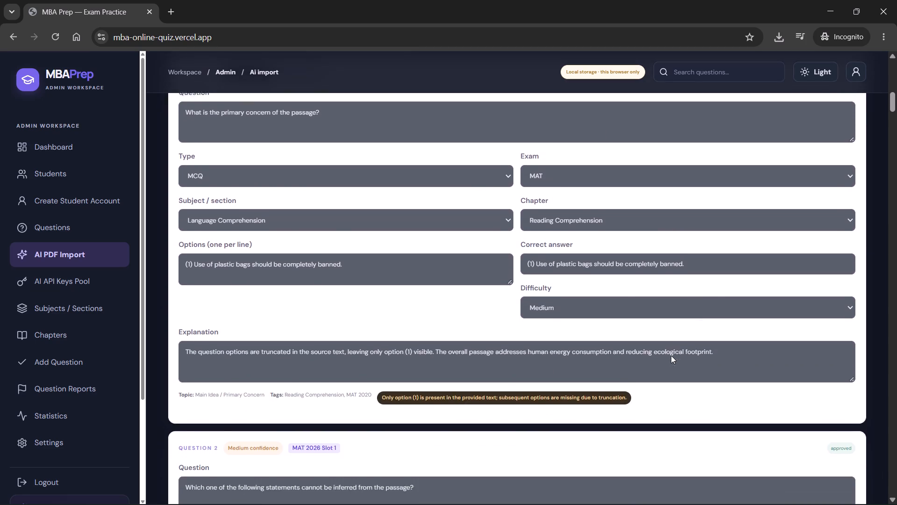
scroll(671, 355, down, 7)
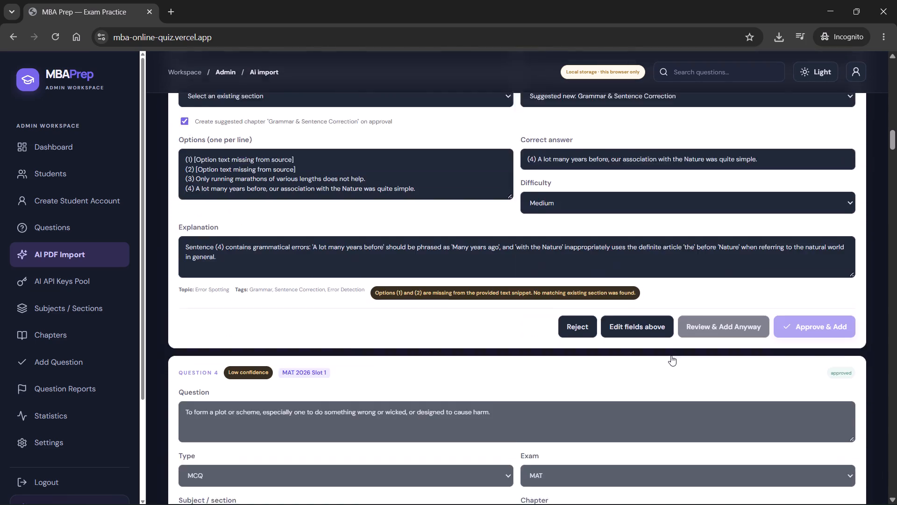
scroll(671, 355, down, 1)
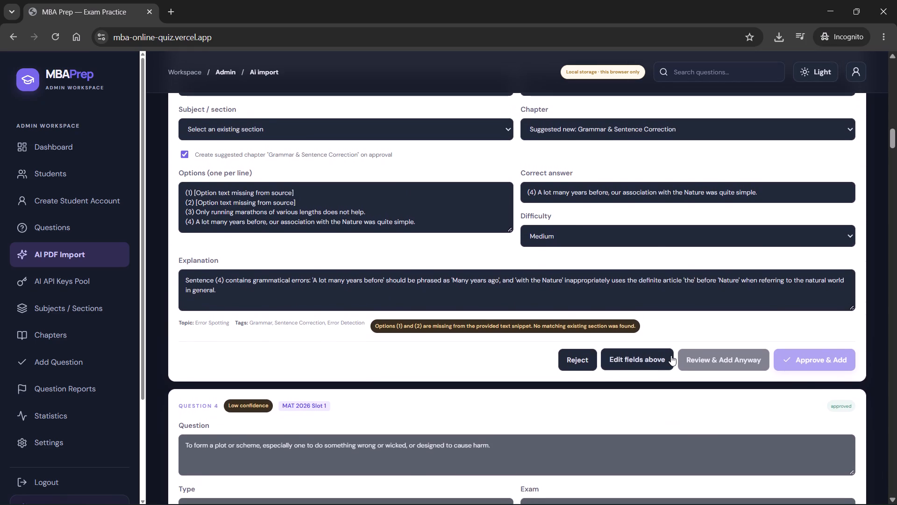
scroll(618, 236, up, 1)
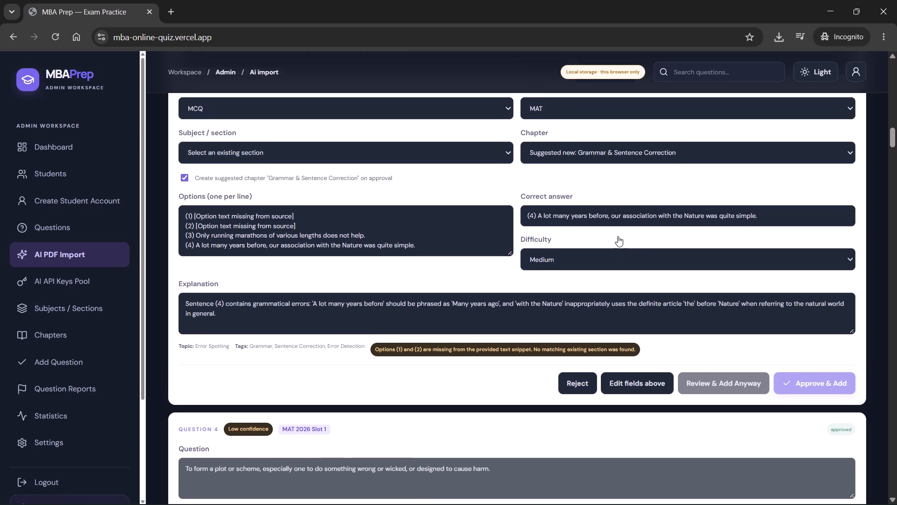
scroll(618, 236, up, 1)
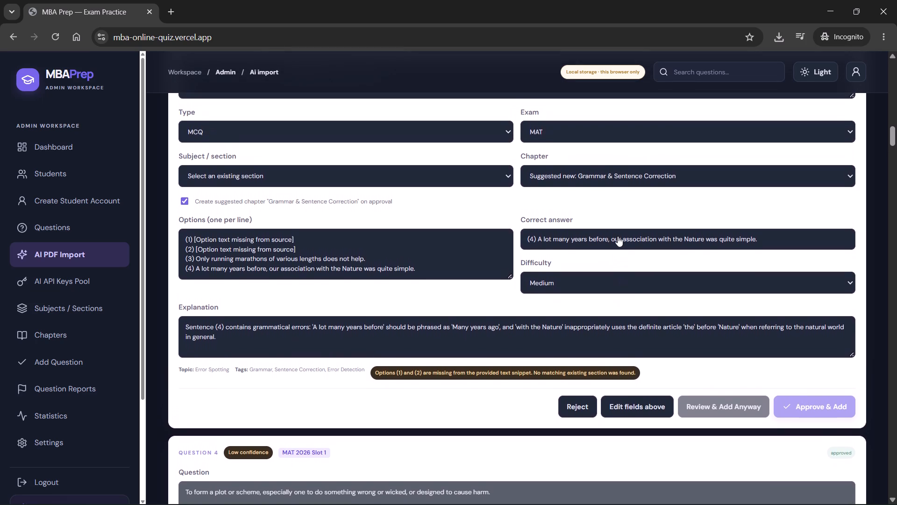
scroll(618, 236, up, 1)
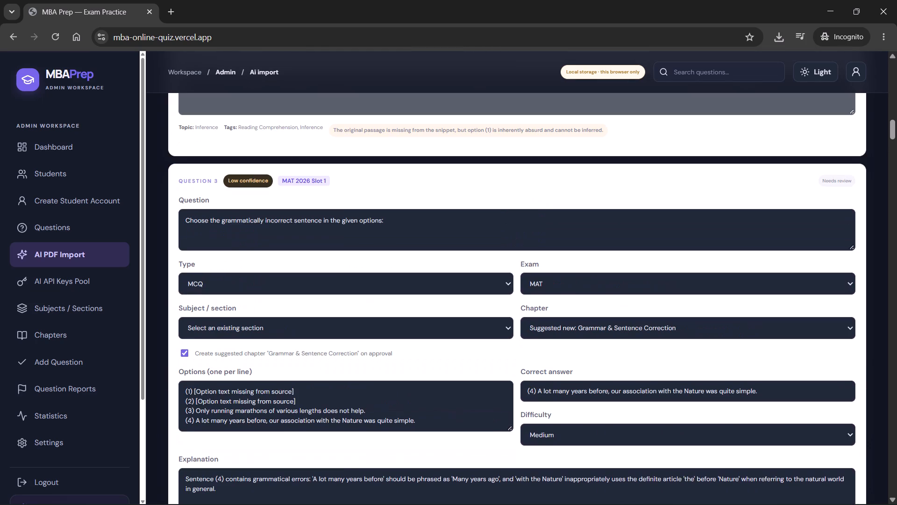
scroll(618, 236, down, 3)
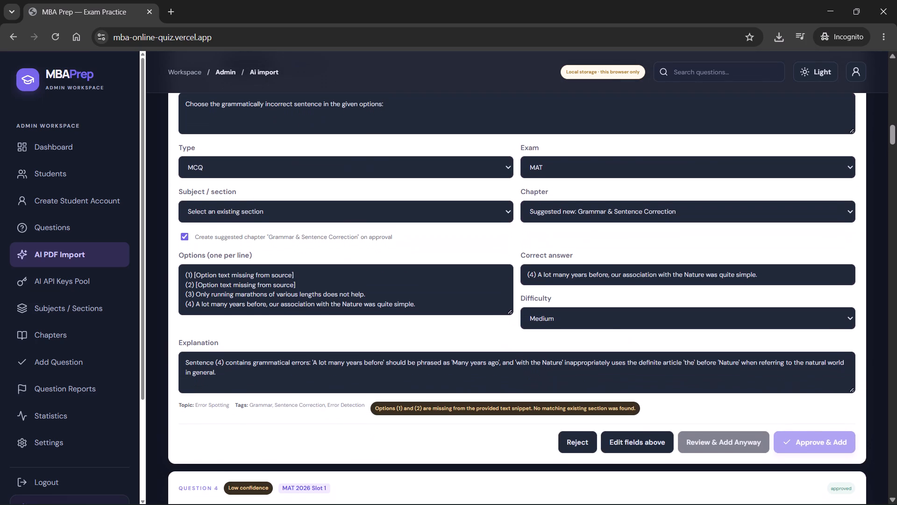
scroll(618, 236, down, 6)
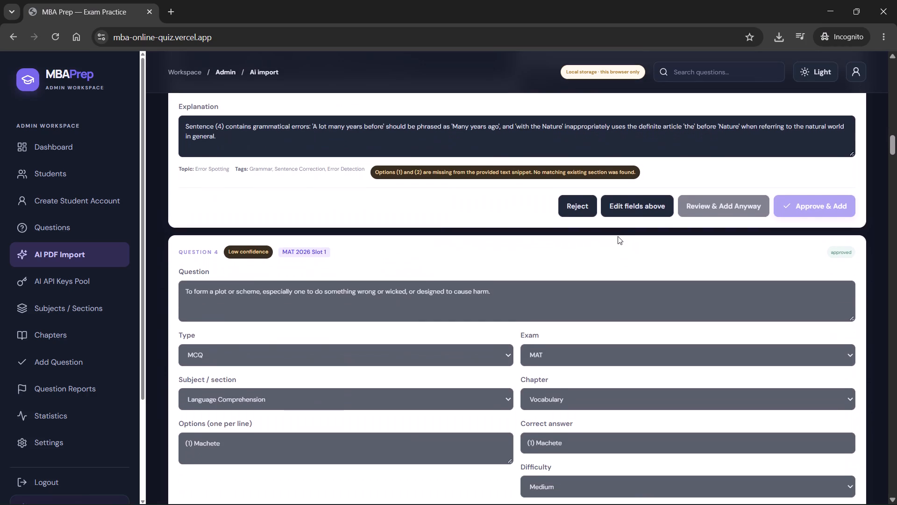
Examine the other questions still needing review, from Question 5 through the three-taps tank question, checking their classifications and review notes.
scroll(618, 236, down, 4)
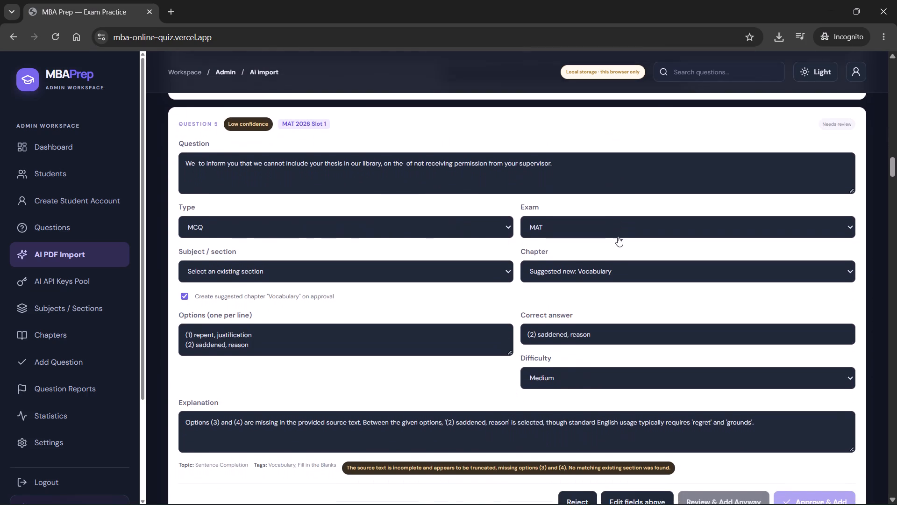
scroll(618, 236, down, 1)
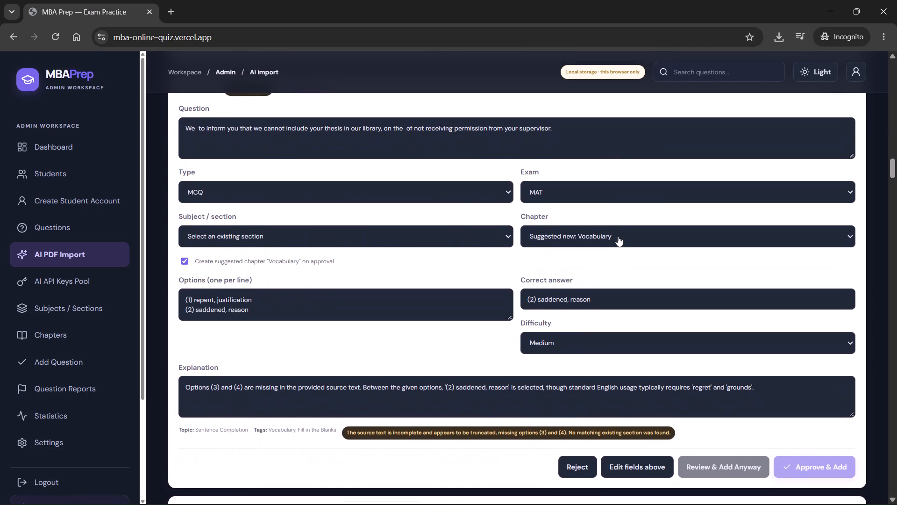
scroll(618, 236, down, 6)
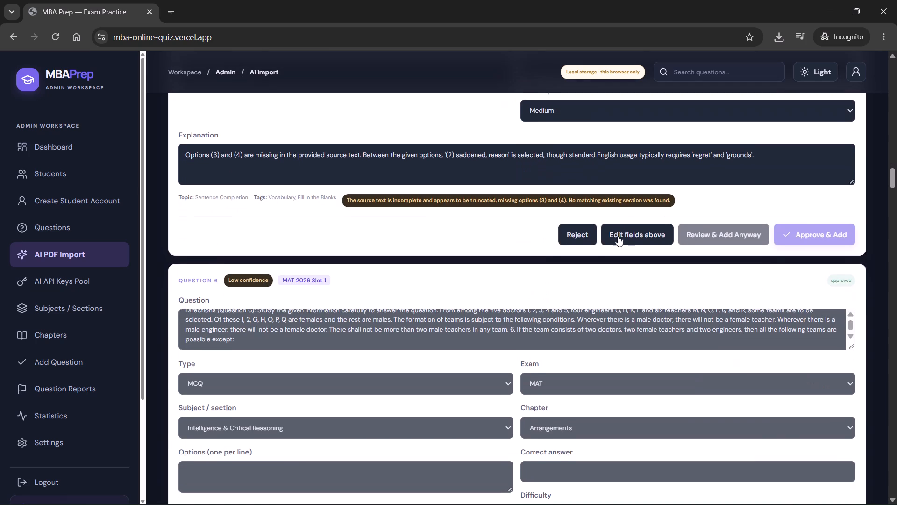
scroll(607, 289, down, 4)
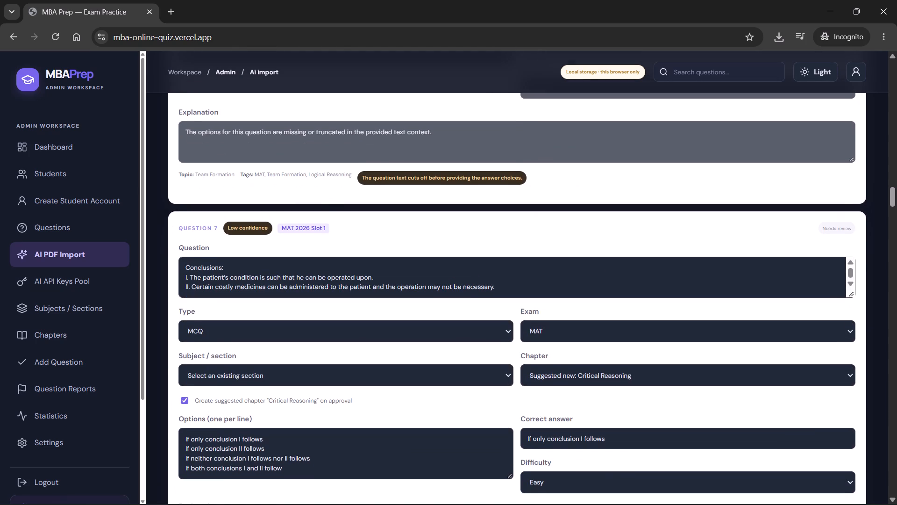
scroll(607, 289, down, 7)
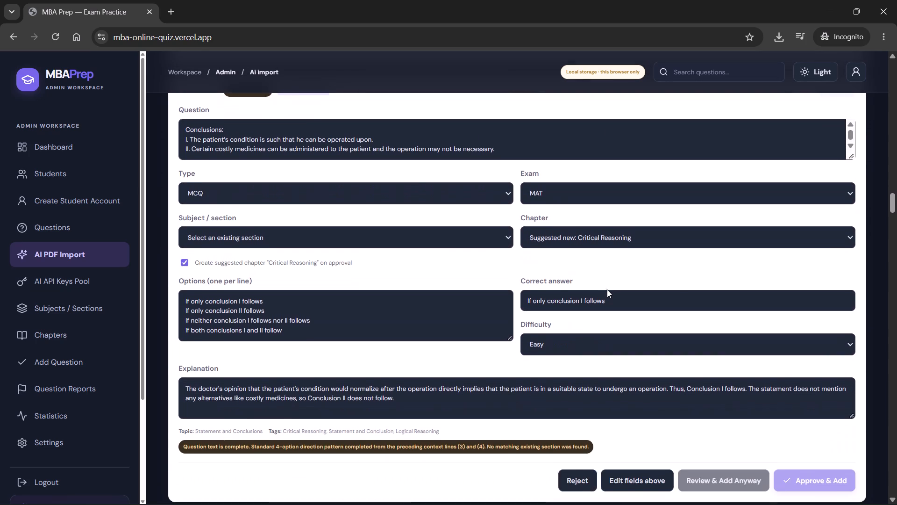
scroll(607, 289, down, 1)
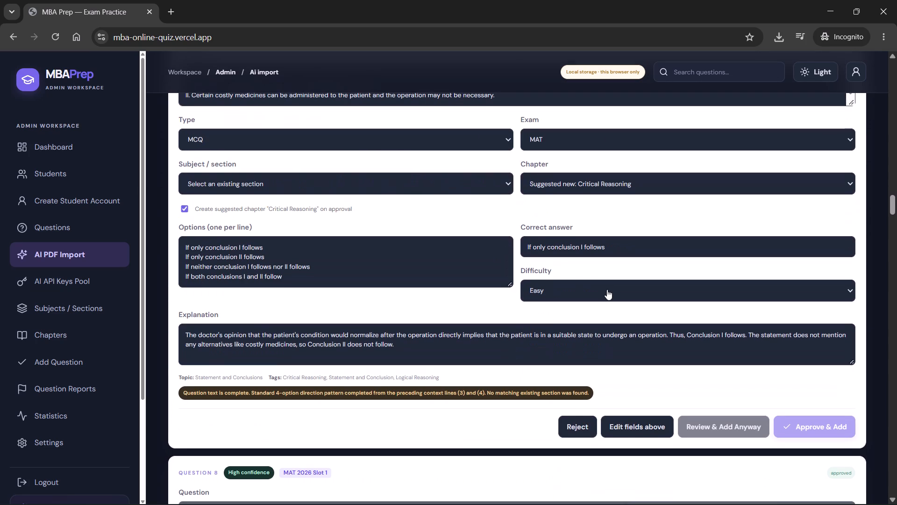
scroll(607, 289, down, 5)
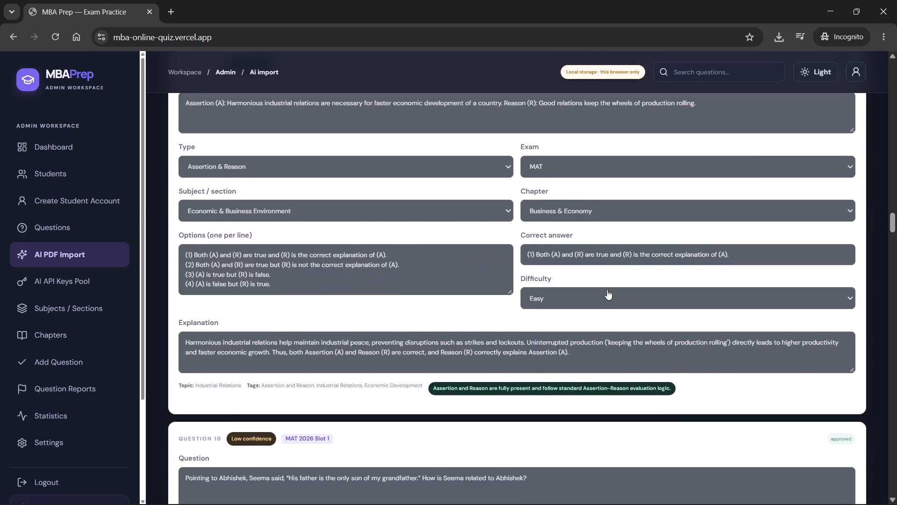
scroll(607, 289, down, 9)
scroll(607, 289, up, 4)
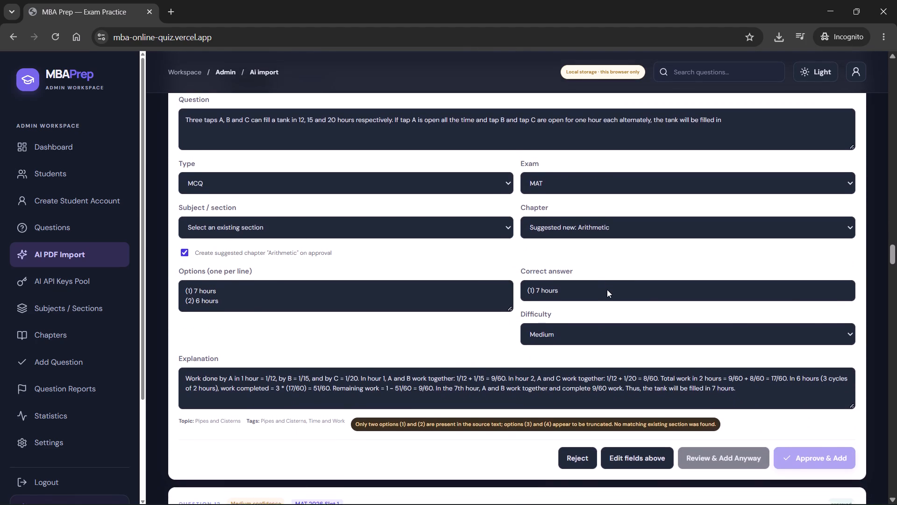
scroll(607, 289, up, 9)
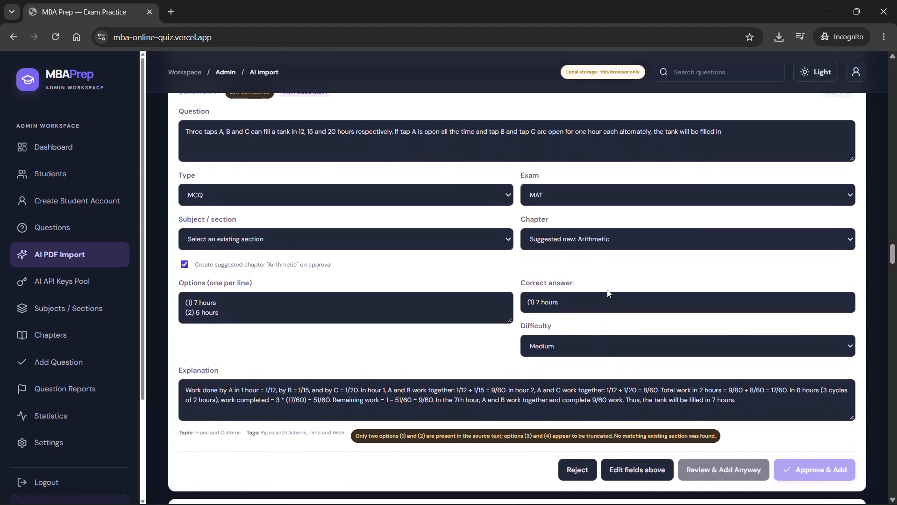
Try again to bulk-approve all remaining valid questions of the MAT 2026 Slot 1 paper.
scroll(607, 289, up, 4)
scroll(692, 343, down, 6)
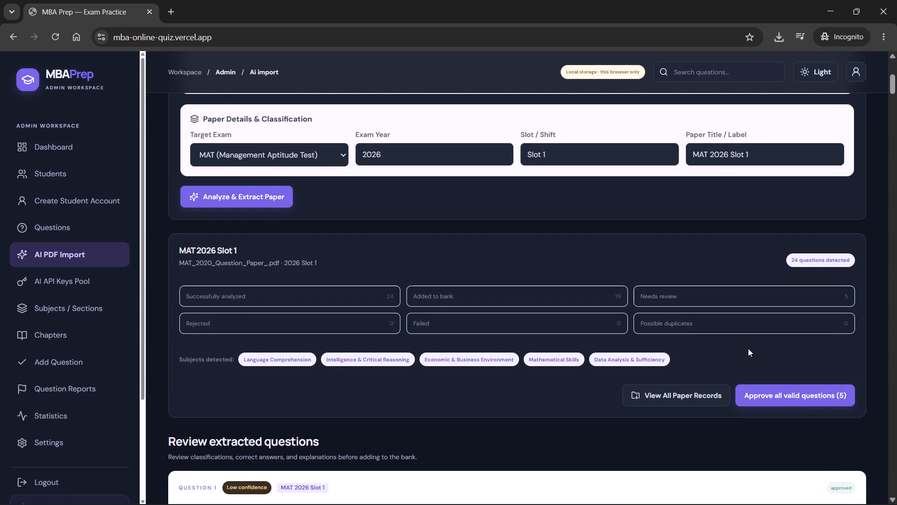
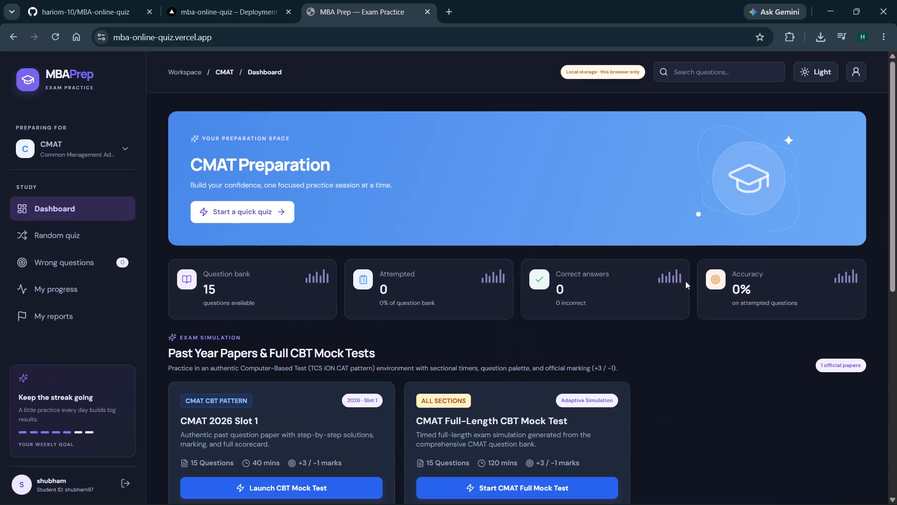
Reload the student site and check the CAT dashboard's question bank and mock tests.
click(283, 303)
scroll(337, 371, down, 5)
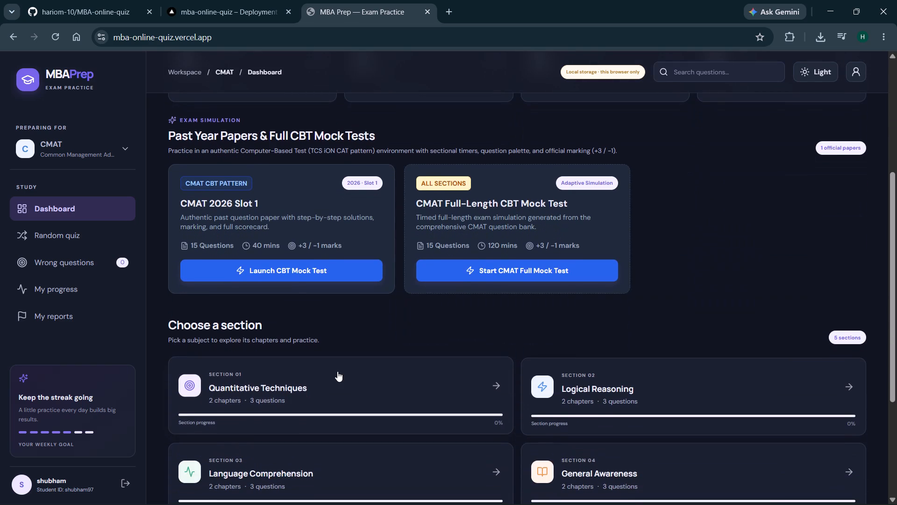
key(ctrl+r)
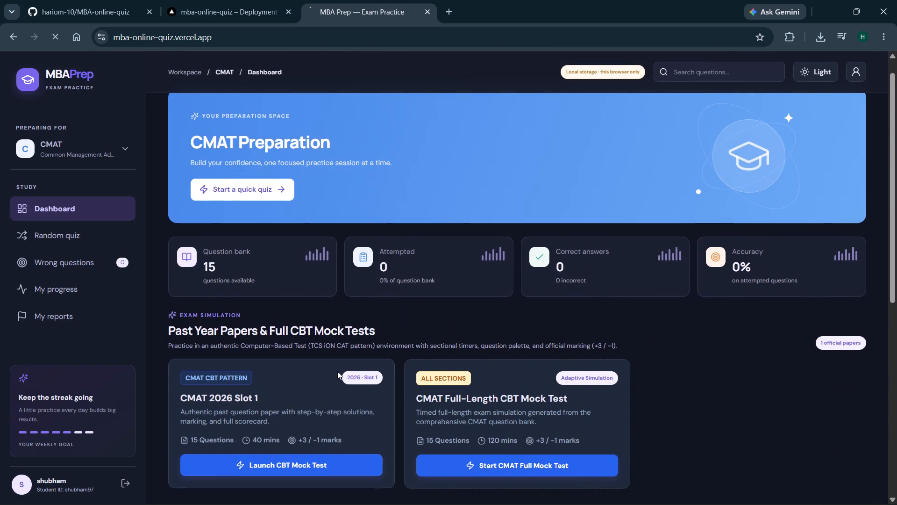
click(668, 191)
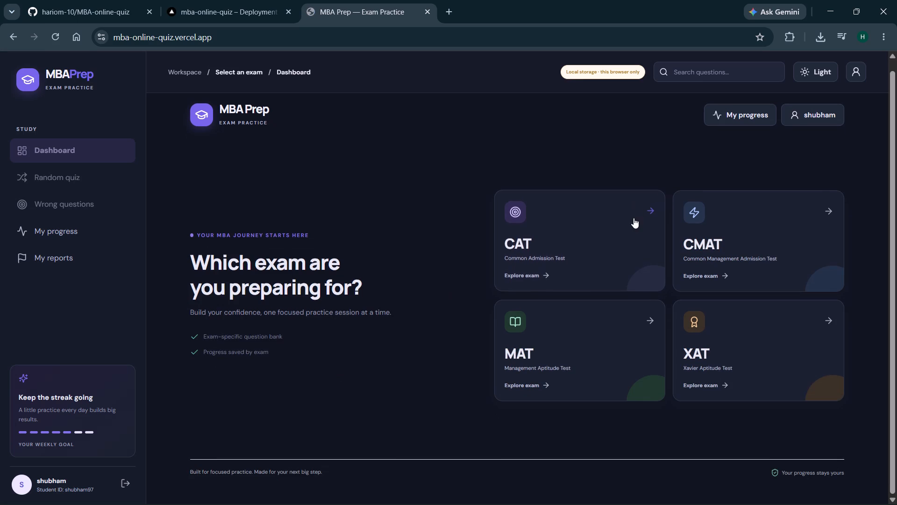
click(634, 218)
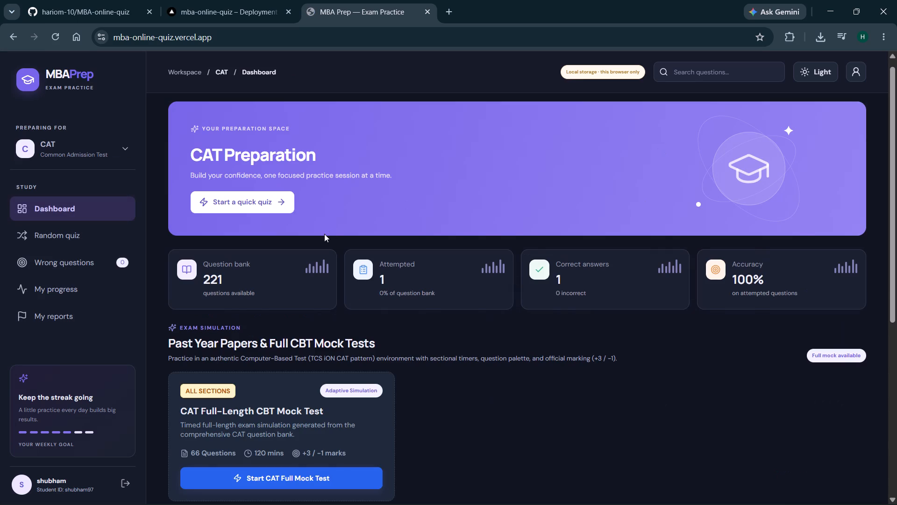
Switch the student site's exam to MAT and check its question bank and available papers.
click(192, 0)
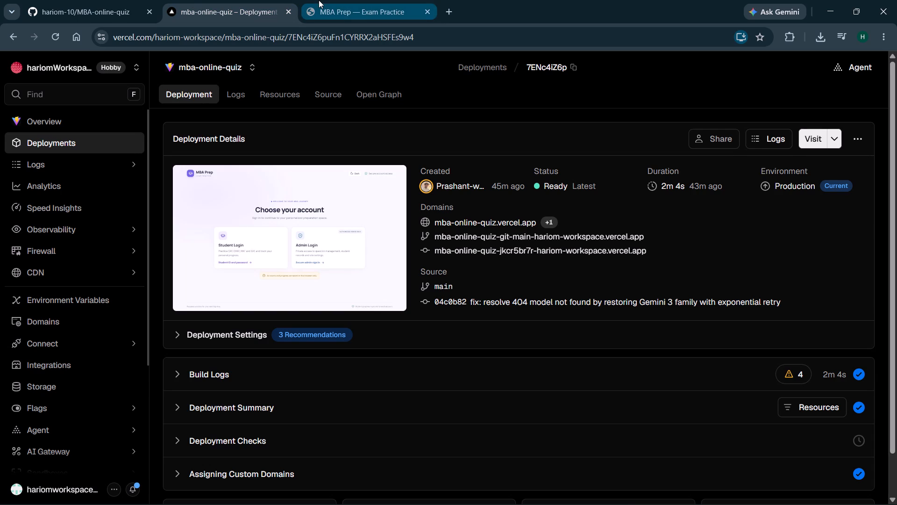
click(319, 0)
key(alt+Tab)
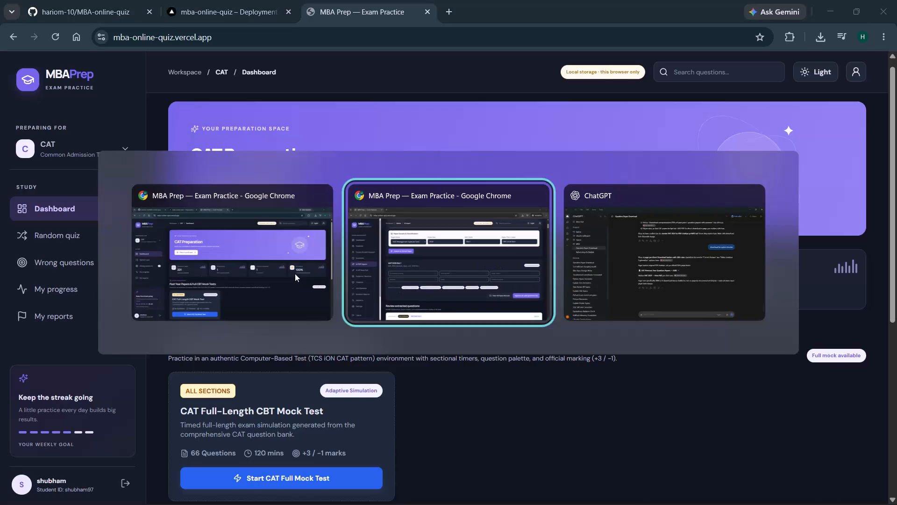
key(alt+Tab)
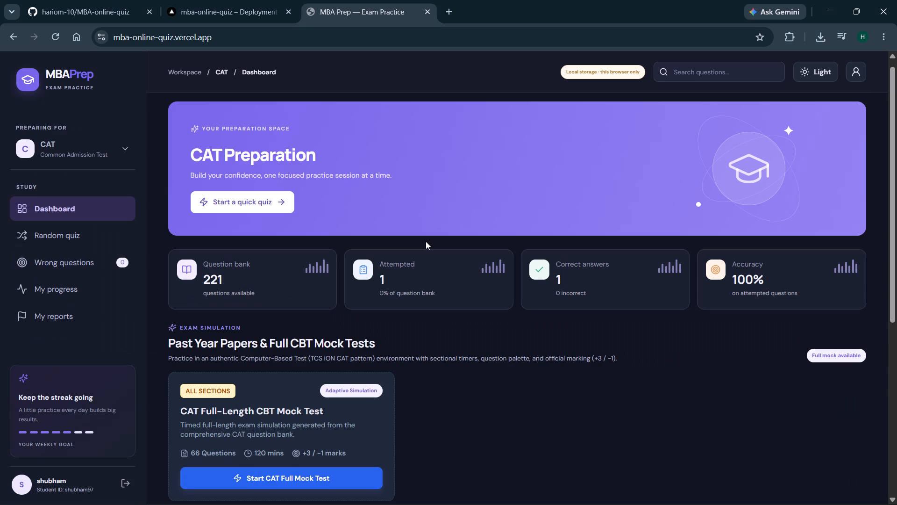
click(100, 148)
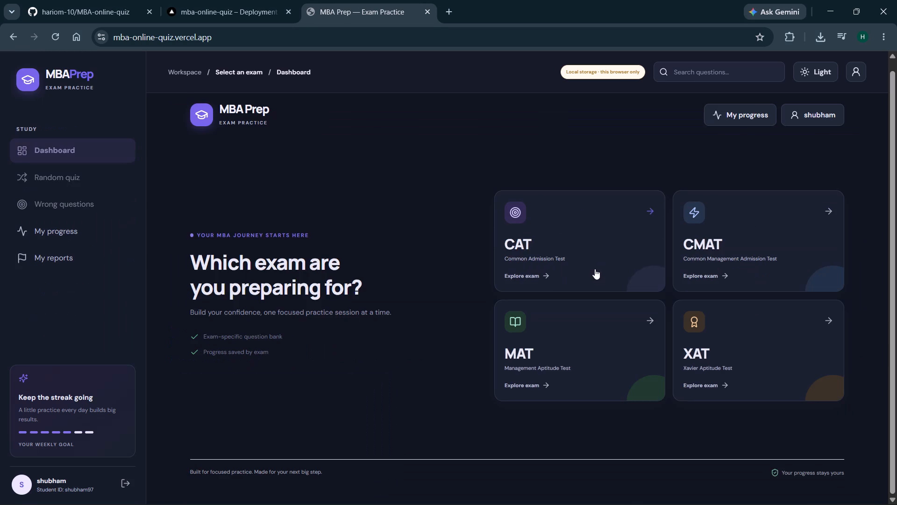
click(559, 332)
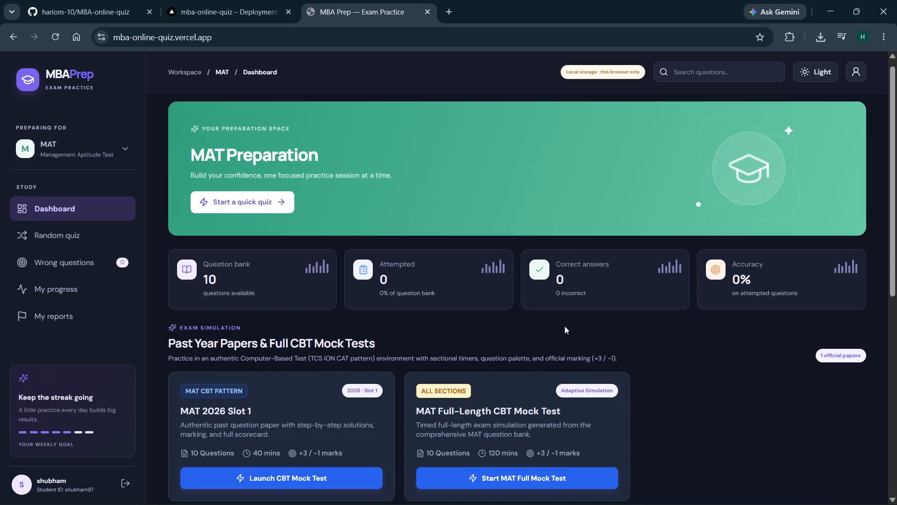
Back in the incognito admin window, reject the low-confidence Question 13, about the two-digit number and its reversed digits.
key(alt+Tab)
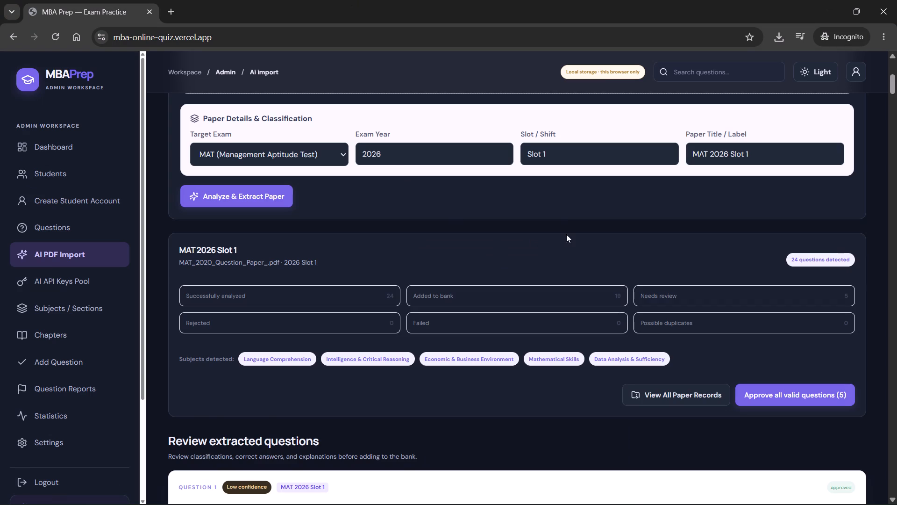
key(alt+Tab)
key(alt+Tab)
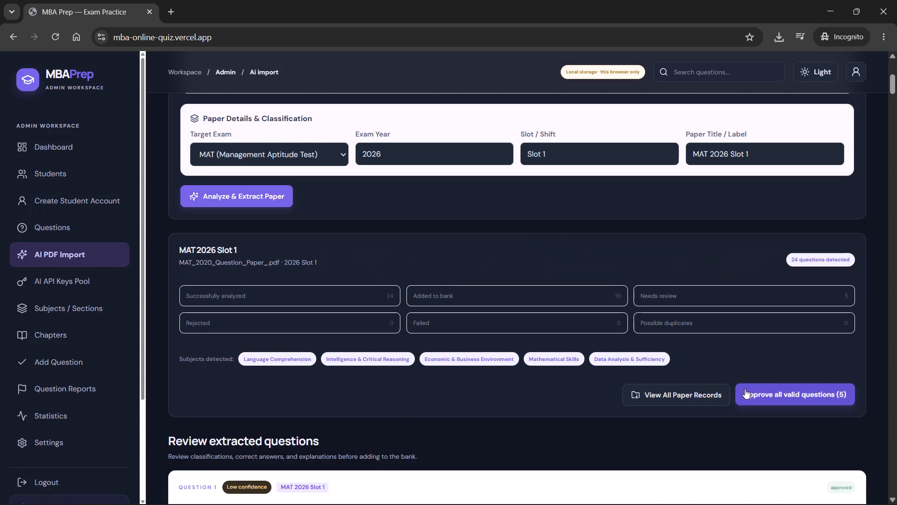
scroll(745, 389, down, 20)
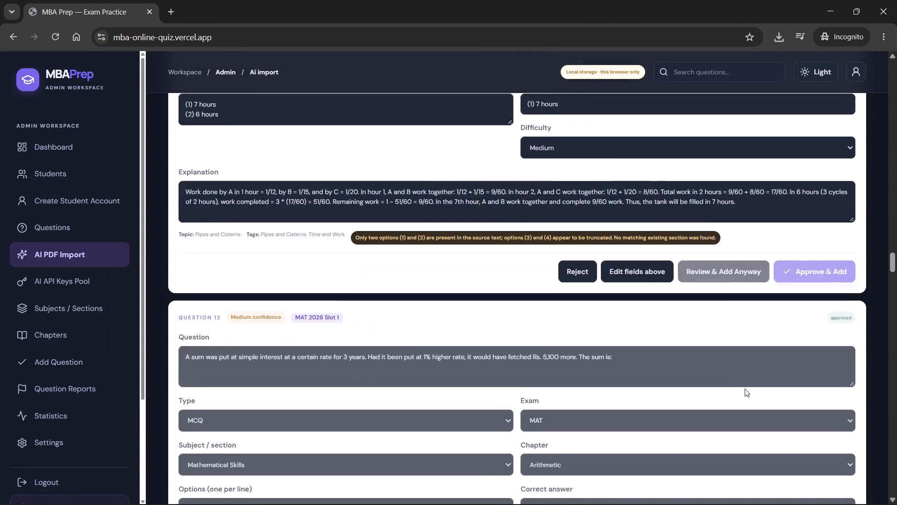
scroll(745, 389, down, 5)
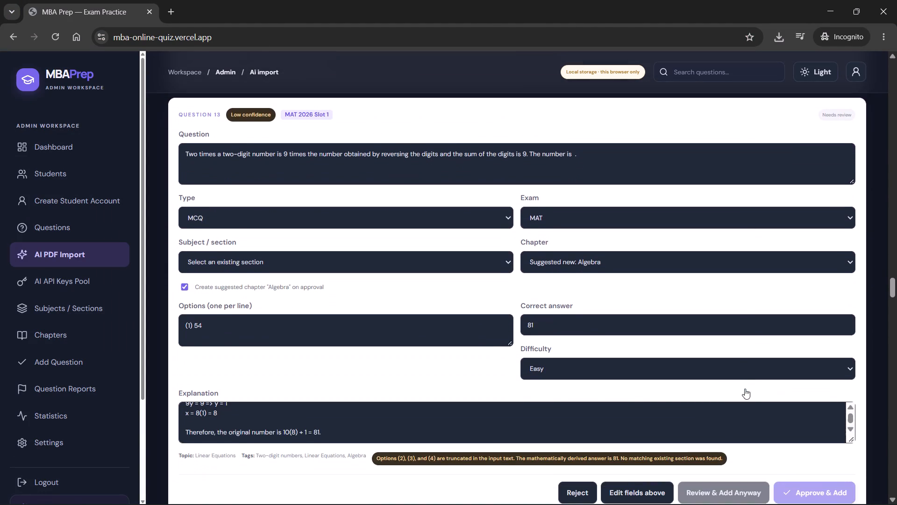
scroll(745, 389, down, 1)
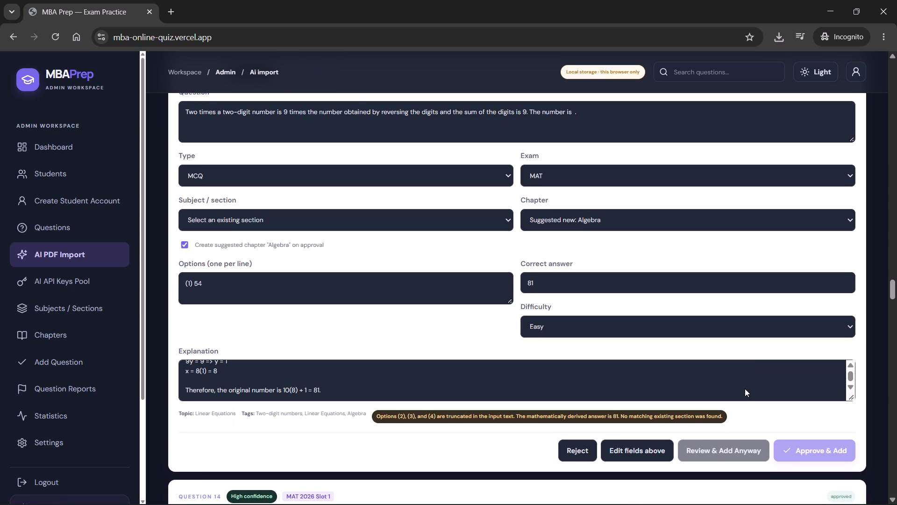
scroll(745, 389, down, 2)
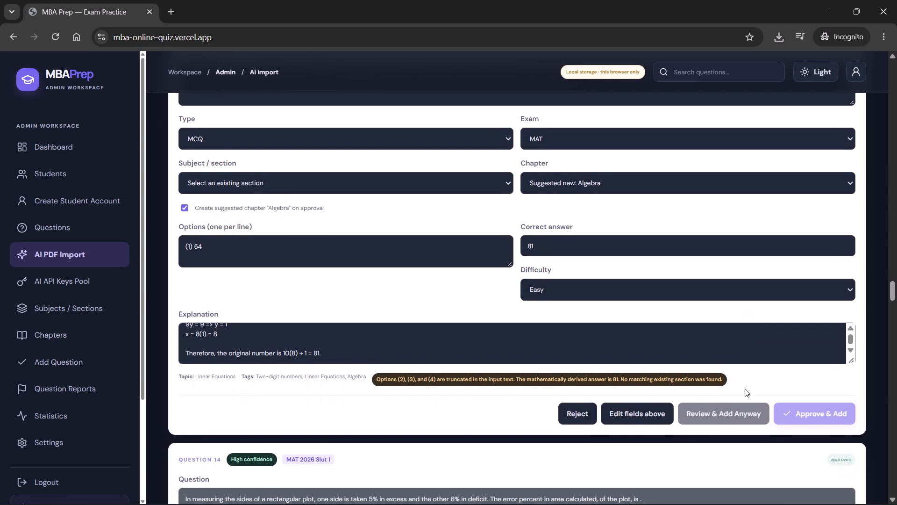
scroll(745, 389, down, 2)
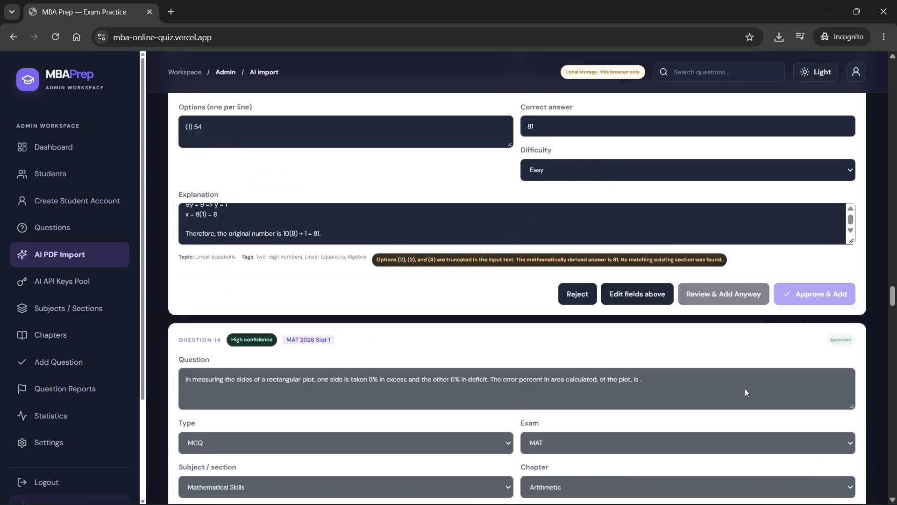
scroll(745, 389, down, 1)
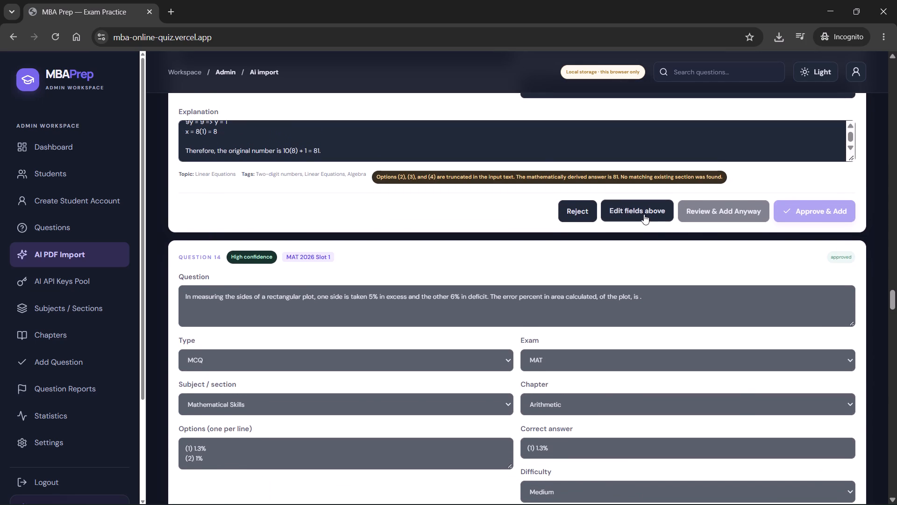
click(643, 214)
scroll(643, 214, up, 1)
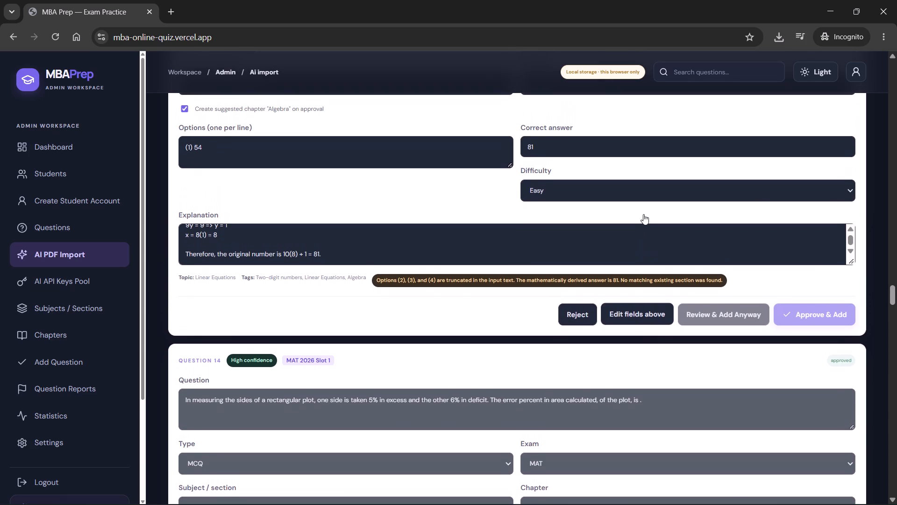
scroll(643, 214, up, 1)
click(579, 312)
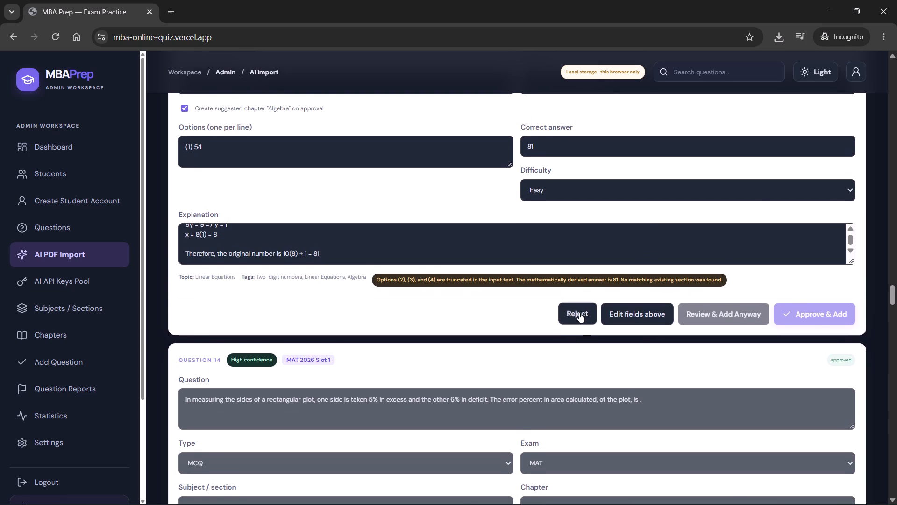
Reject the low-confidence Question 3, about choosing the grammatically incorrect sentence.
scroll(653, 240, up, 20)
scroll(653, 240, up, 1)
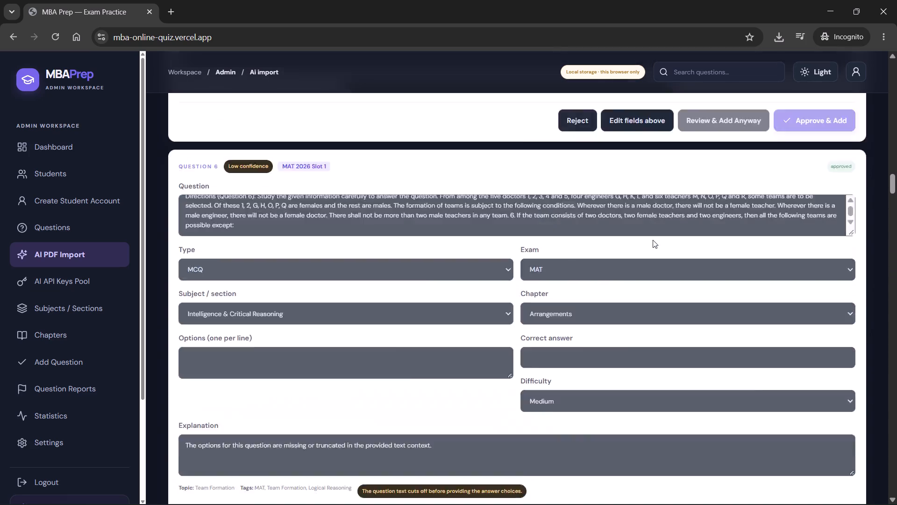
scroll(653, 240, up, 6)
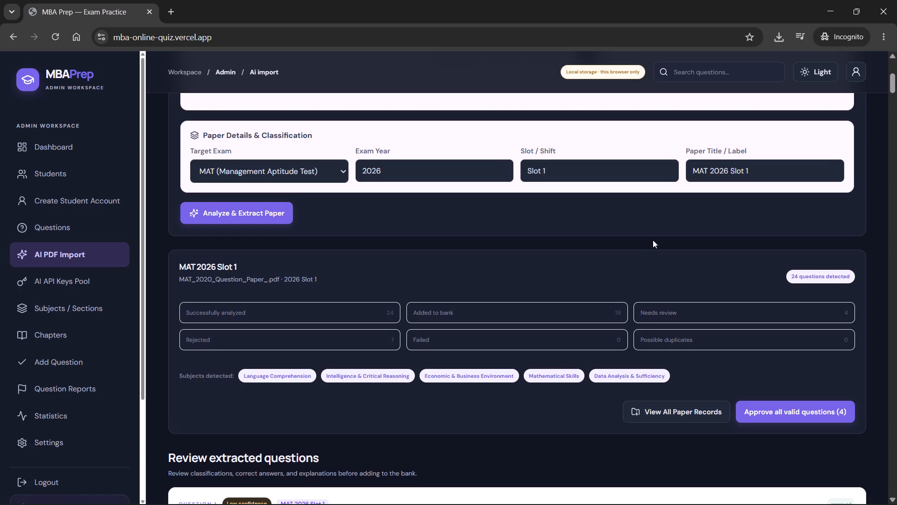
scroll(653, 240, down, 8)
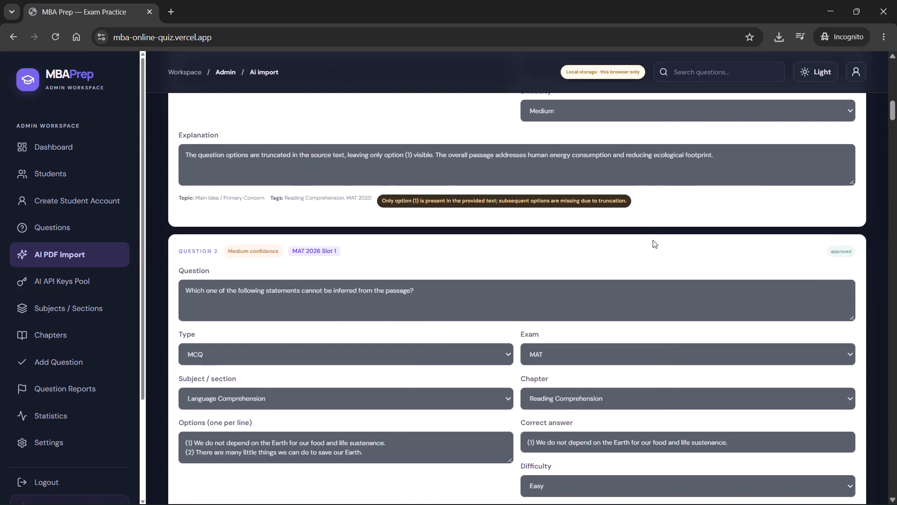
scroll(653, 240, down, 3)
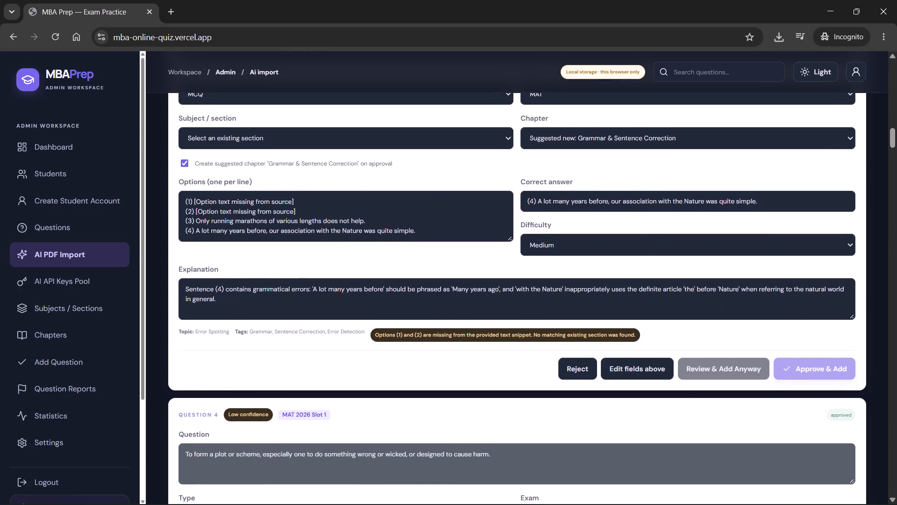
scroll(428, 222, up, 1)
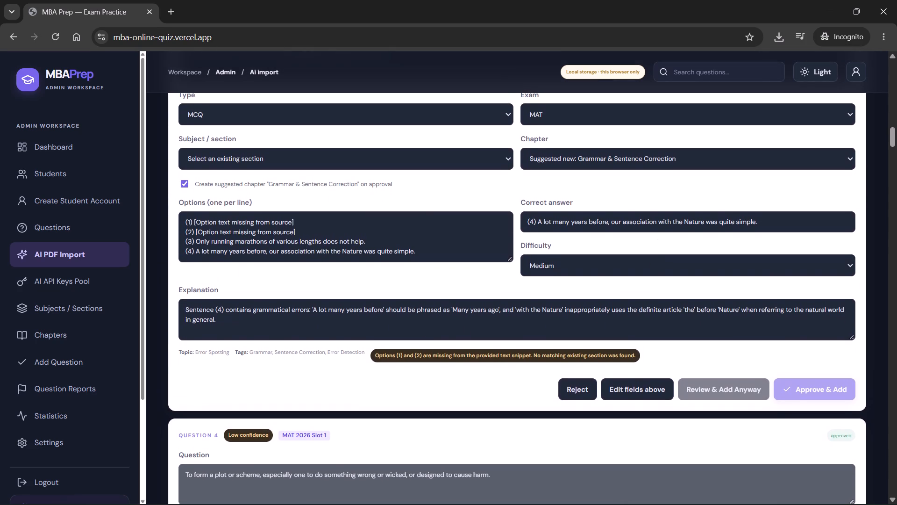
scroll(428, 222, up, 1)
click(585, 391)
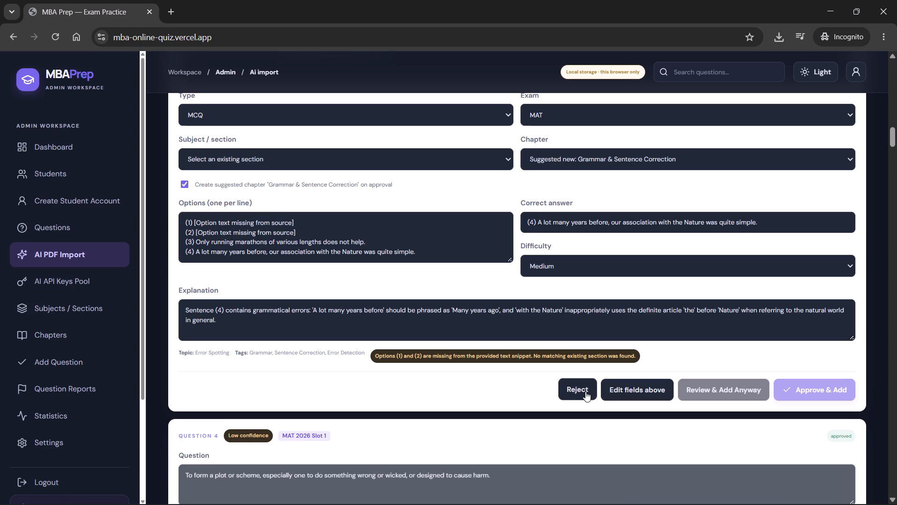
Reject the low-confidence Question 5, the fill-in-the-blanks sentence about including a thesis in the library.
scroll(708, 254, down, 6)
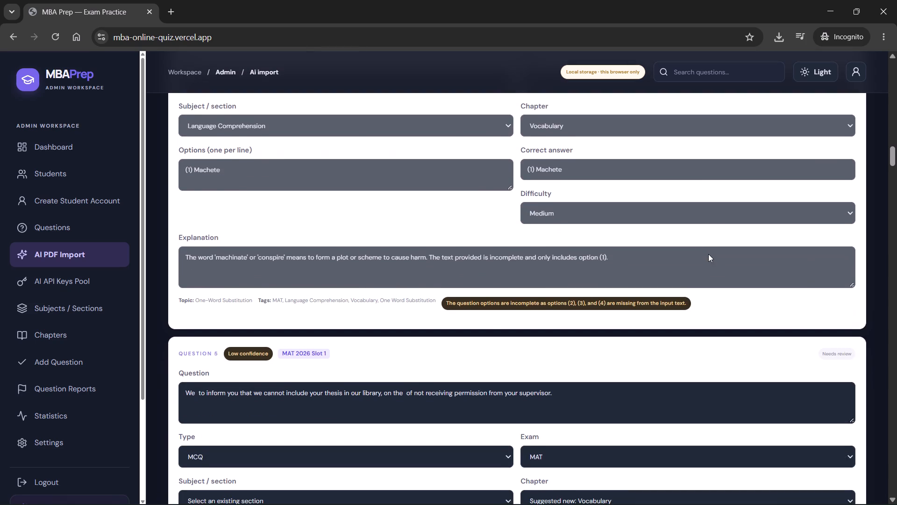
scroll(708, 254, down, 4)
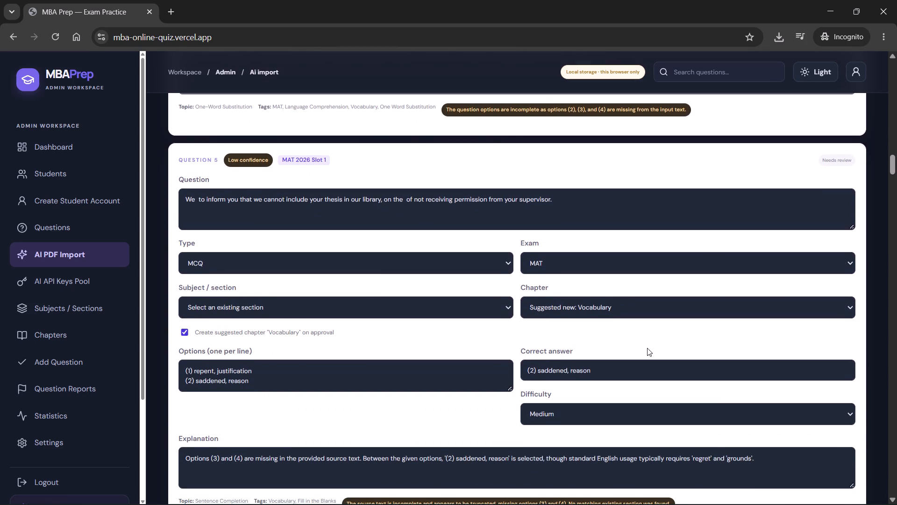
scroll(647, 348, down, 3)
click(584, 435)
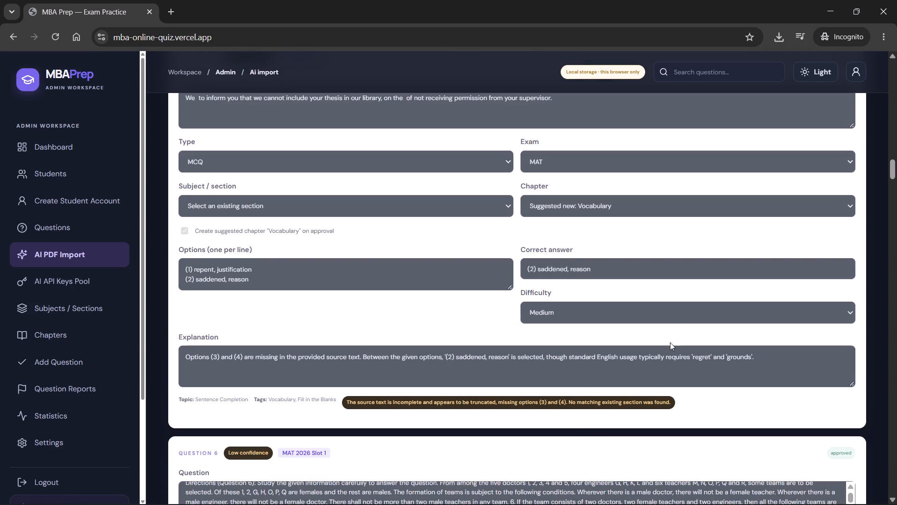
Reject the Critical Reasoning question with conclusions about operating on the patient and costly medicines.
scroll(678, 311, down, 8)
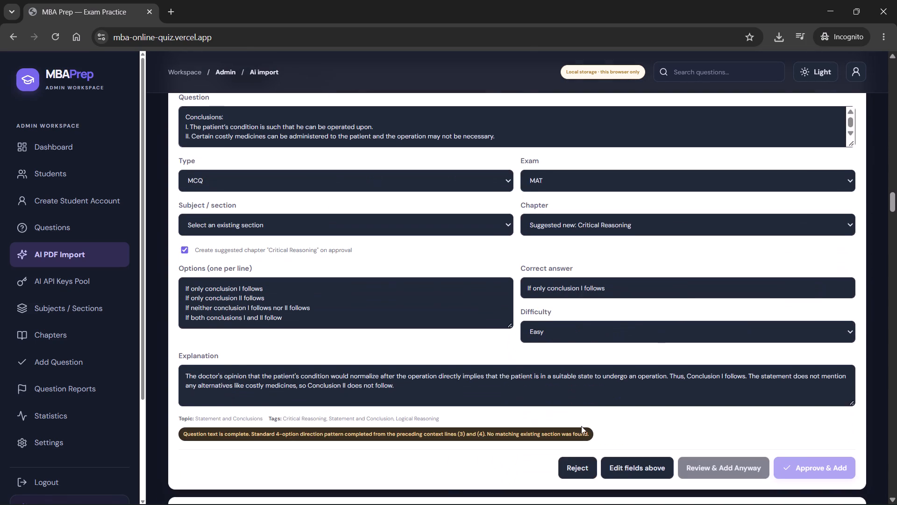
click(586, 464)
Reject the low-confidence Question 11, about three taps A, B and C filling a tank.
scroll(618, 339, up, 13)
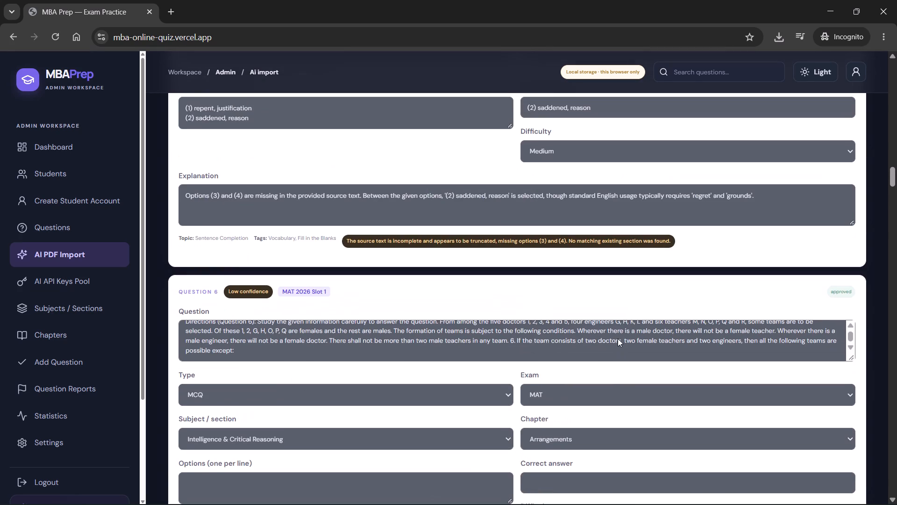
scroll(618, 339, up, 11)
scroll(731, 326, down, 4)
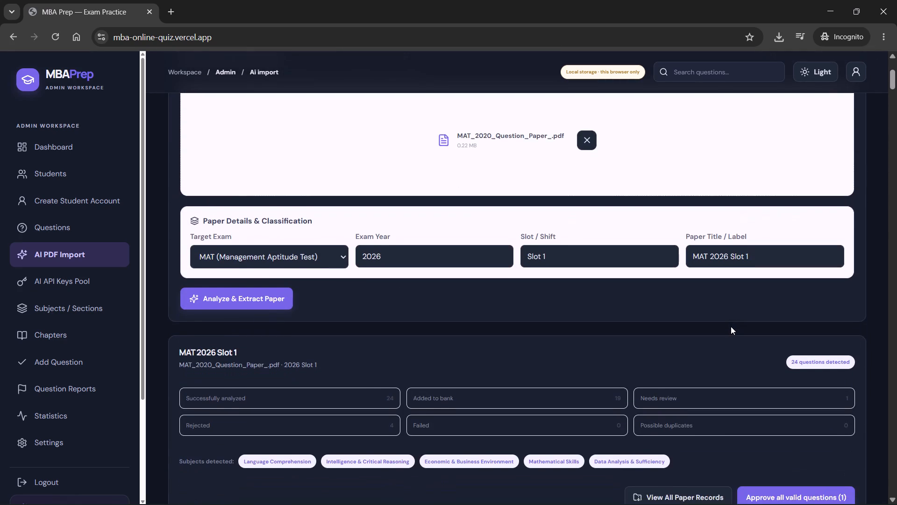
scroll(731, 326, down, 1)
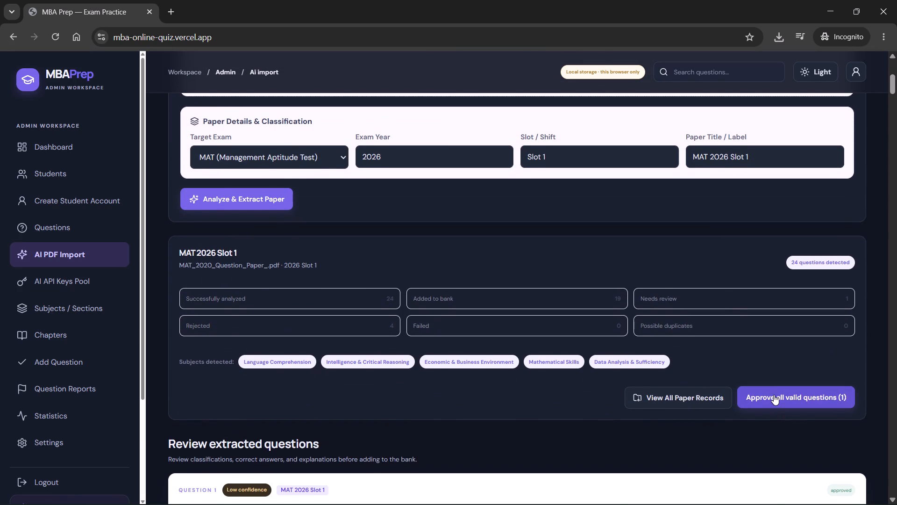
scroll(774, 395, down, 7)
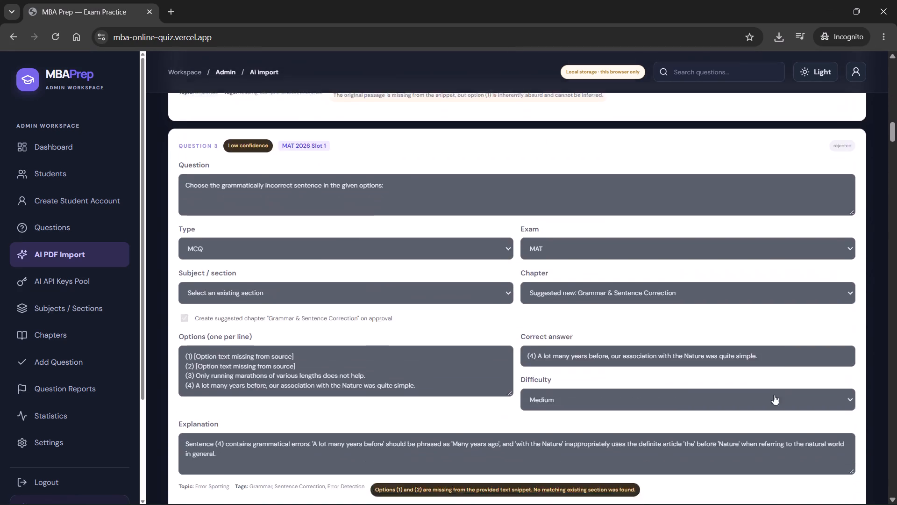
scroll(774, 395, down, 11)
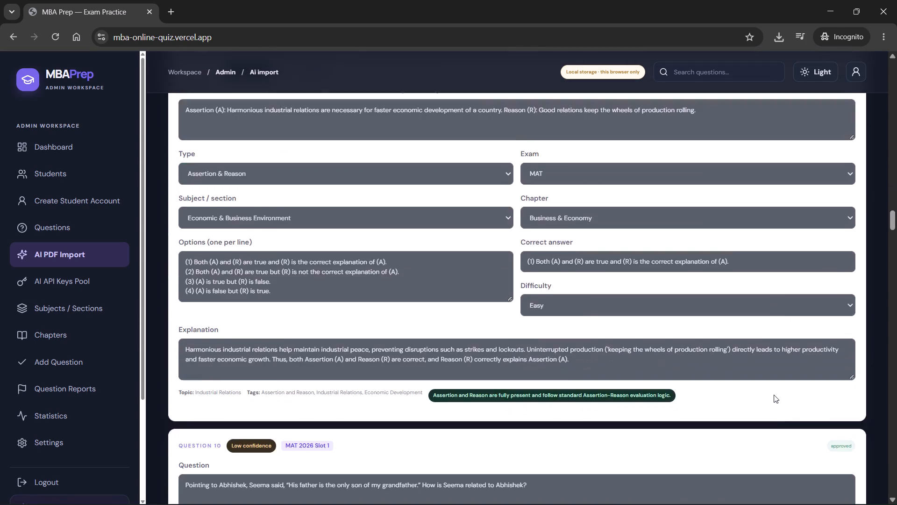
scroll(774, 395, down, 3)
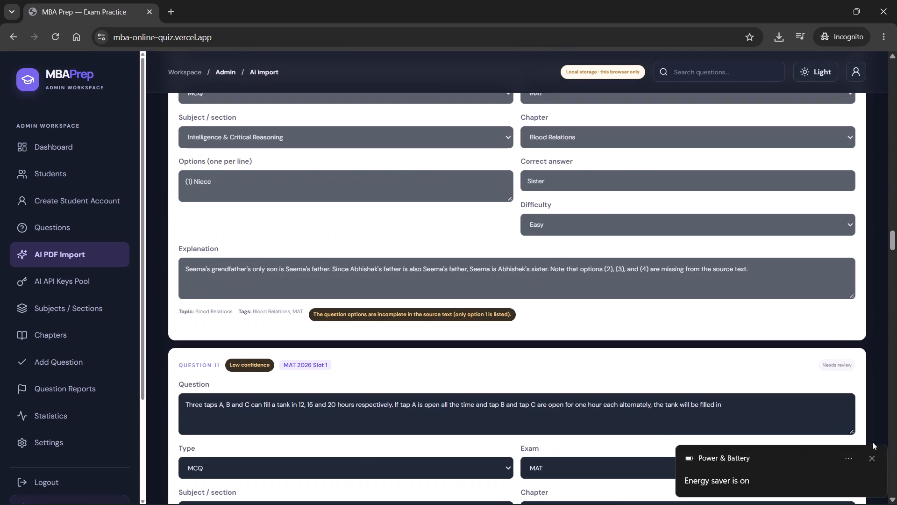
click(872, 457)
scroll(761, 377, down, 5)
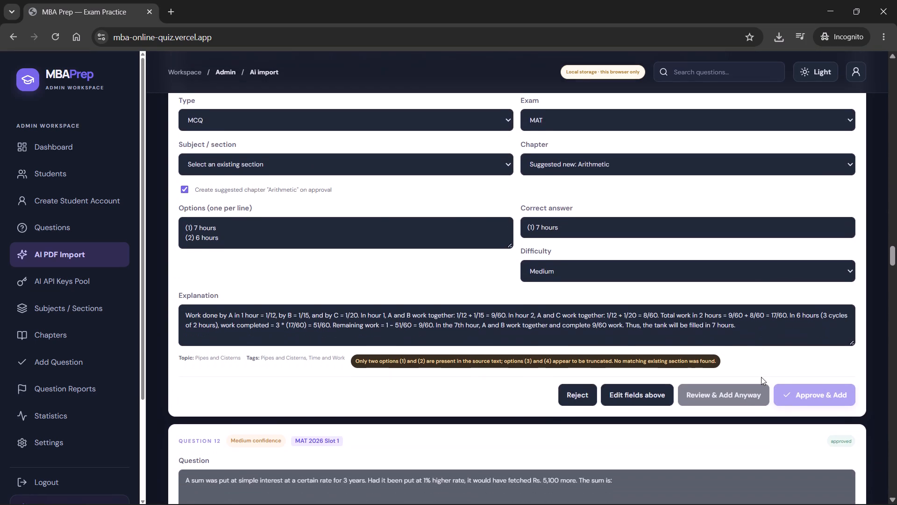
click(578, 394)
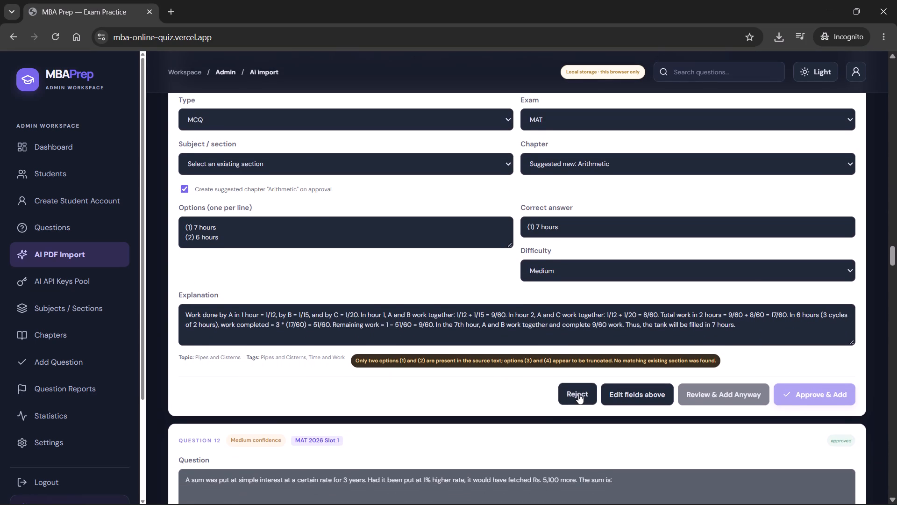
Check the MAT 2026 Slot 1 import summary for its added, rejected and needs-review counts.
scroll(699, 228, up, 20)
scroll(699, 228, up, 7)
scroll(758, 409, down, 3)
scroll(772, 373, down, 1)
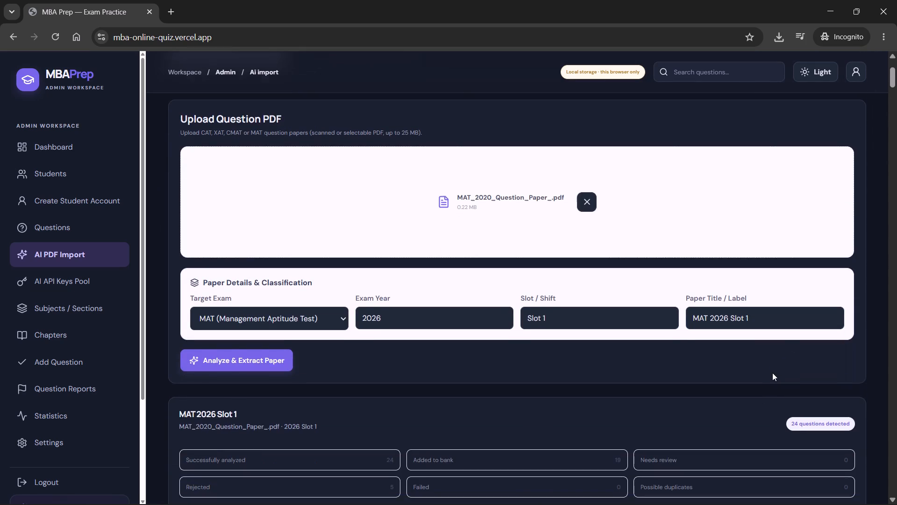
scroll(772, 373, down, 2)
scroll(553, 336, down, 1)
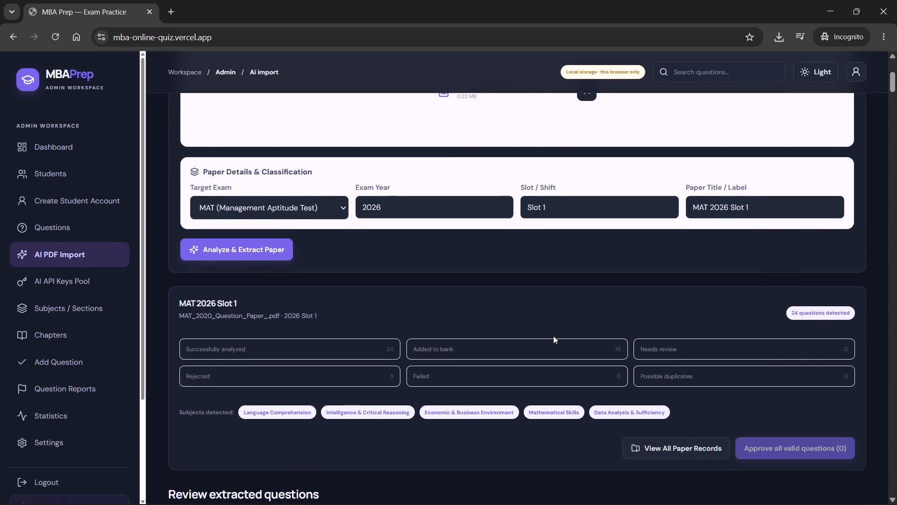
scroll(553, 336, down, 1)
scroll(553, 336, up, 3)
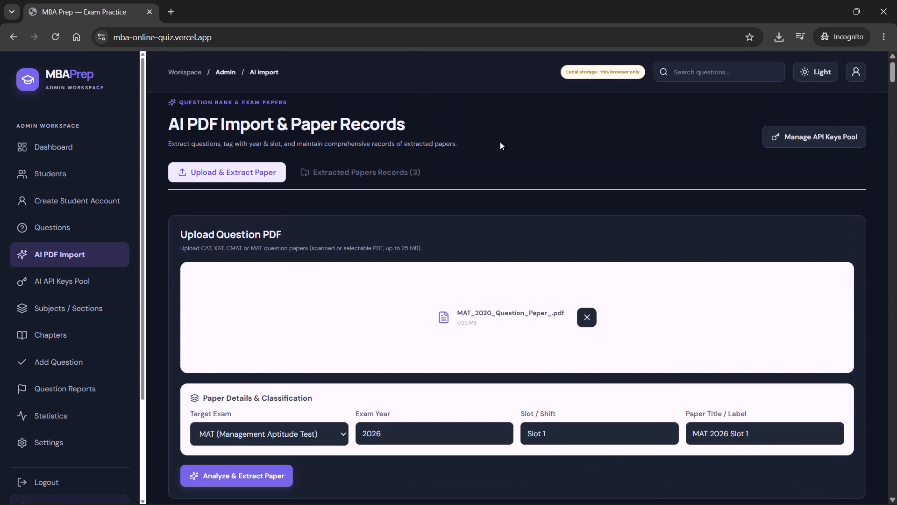
Open the extracted papers records and examine the MAT, CMAT and CAT paper entries.
click(374, 173)
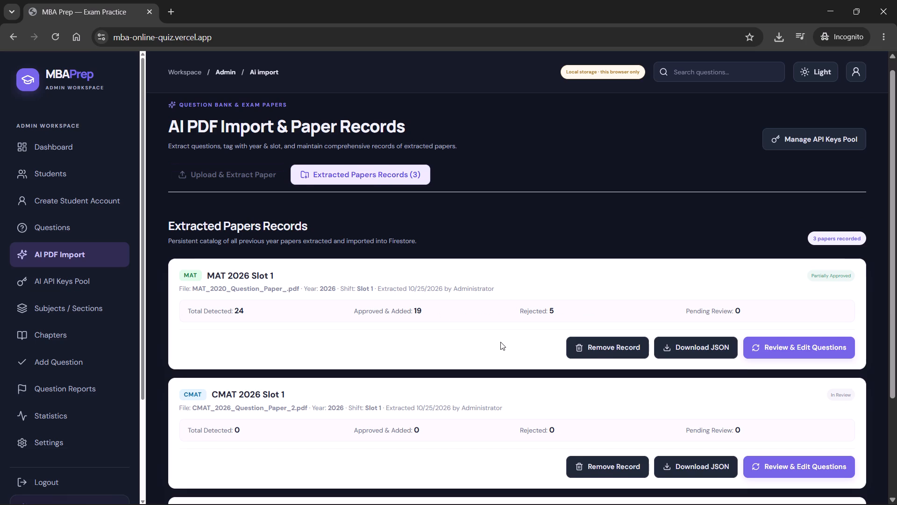
scroll(500, 342, down, 3)
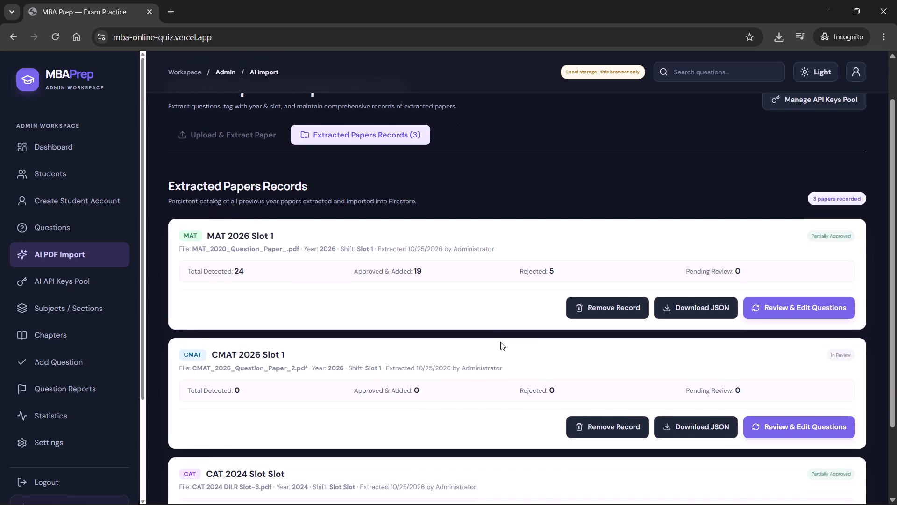
scroll(500, 342, down, 3)
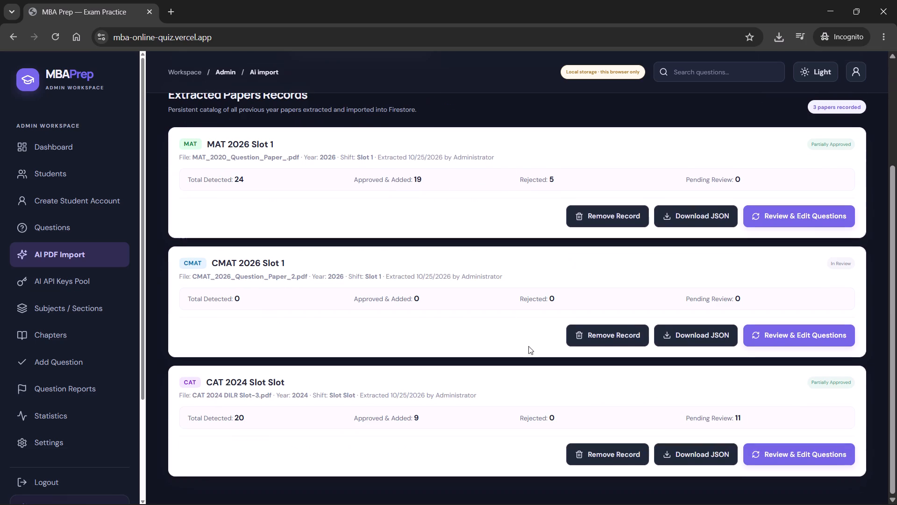
scroll(563, 193, up, 4)
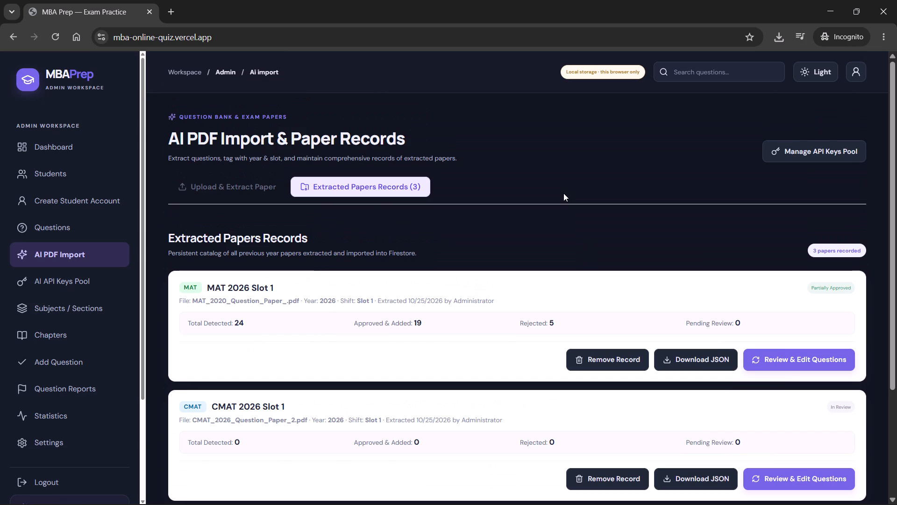
Visit the AI API Keys Pool, return to AI PDF Import, and review the extracted papers records again.
click(75, 280)
click(87, 245)
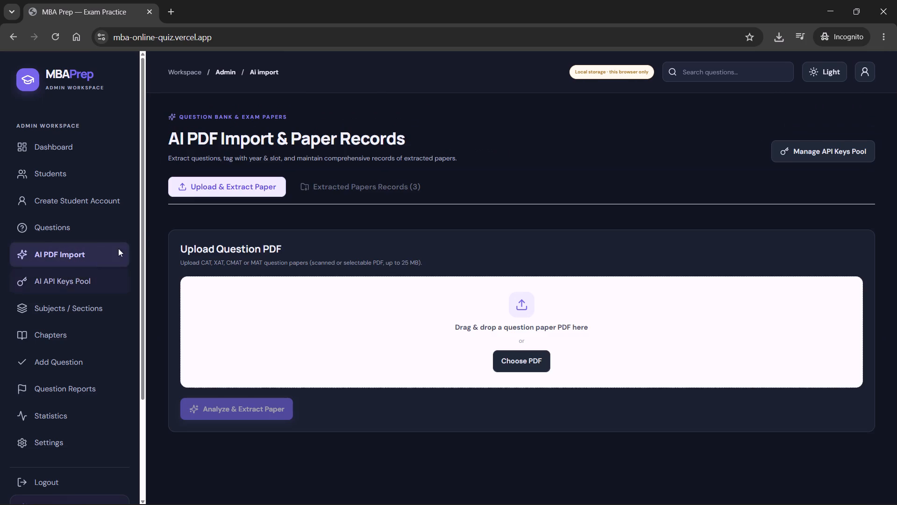
click(378, 194)
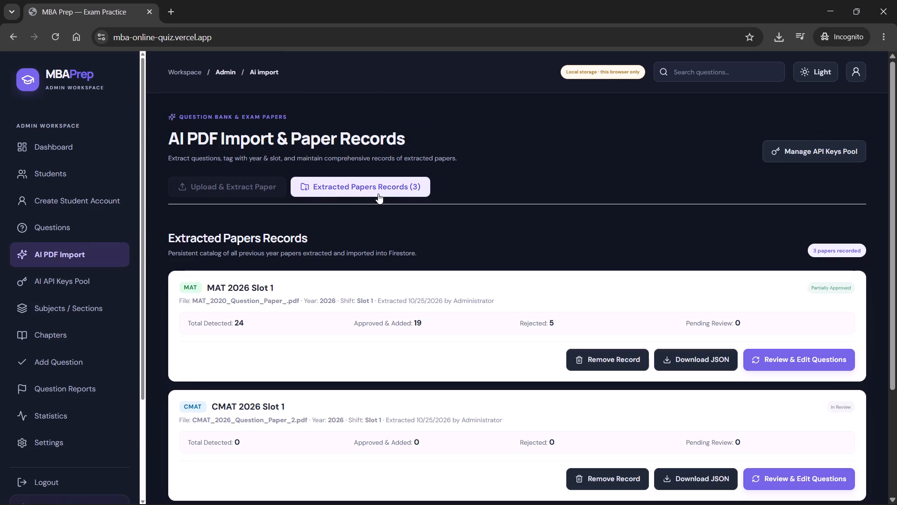
scroll(340, 295, down, 2)
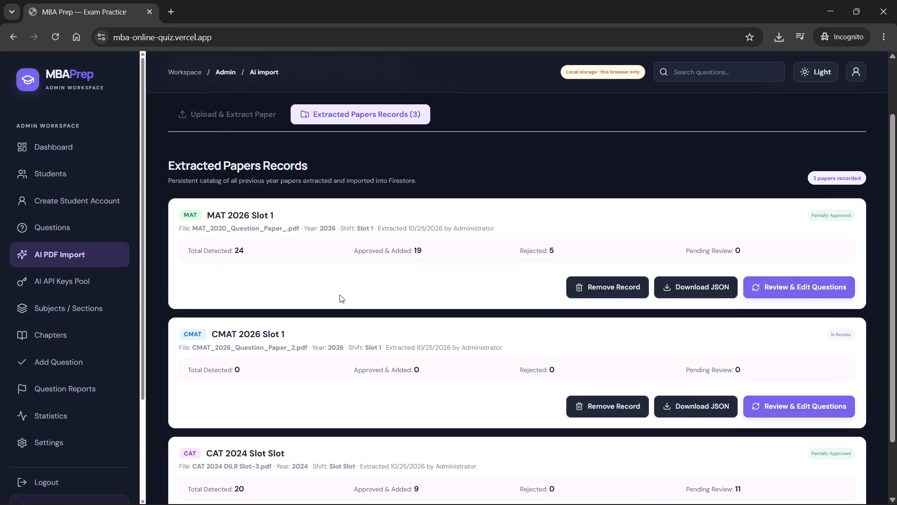
scroll(340, 295, down, 1)
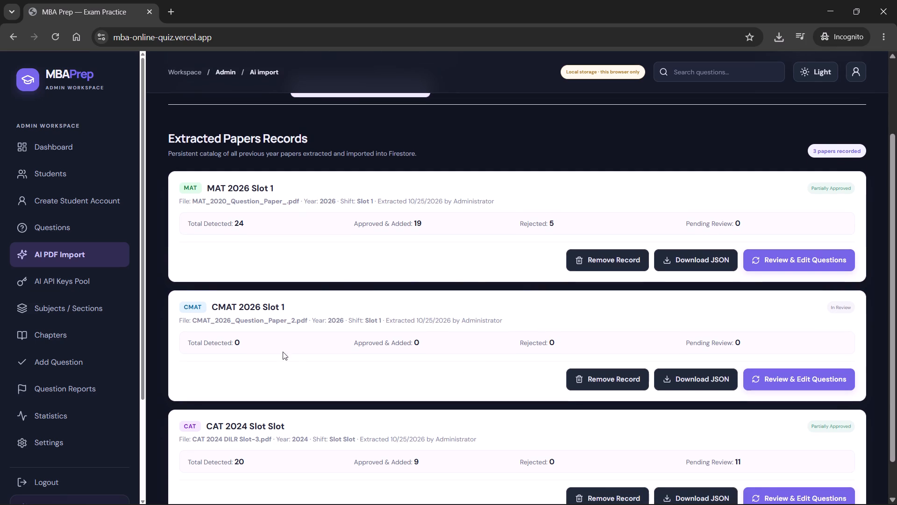
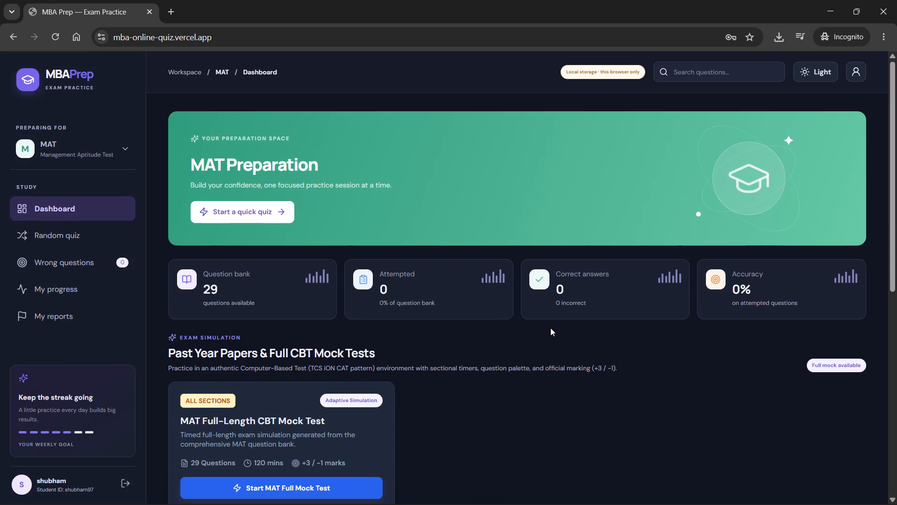
Examine the MAT student dashboard, including the question bank figures, the full-length CBT mock test and the section cards.
scroll(421, 333, down, 2)
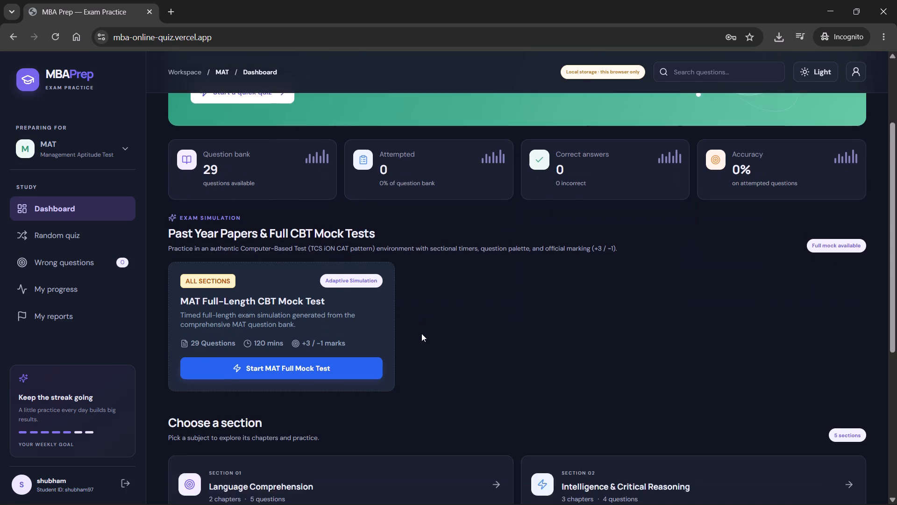
scroll(421, 333, down, 5)
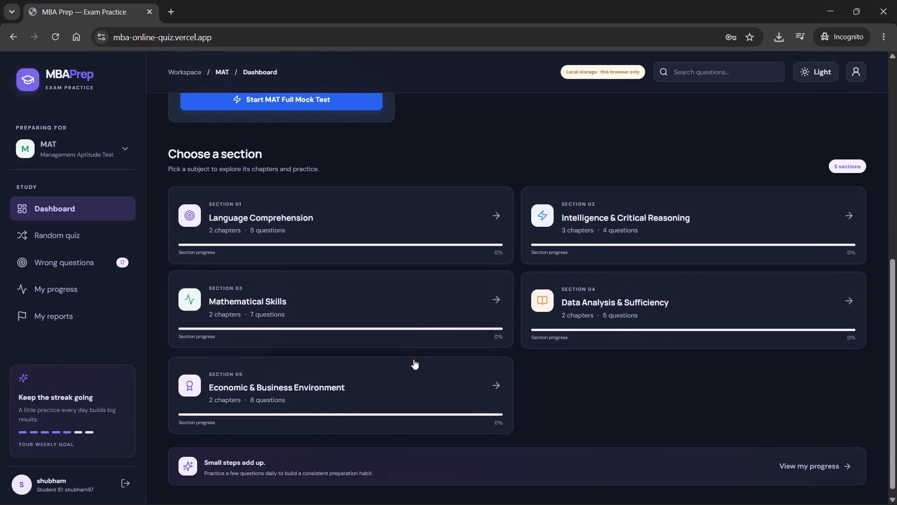
scroll(413, 359, down, 1)
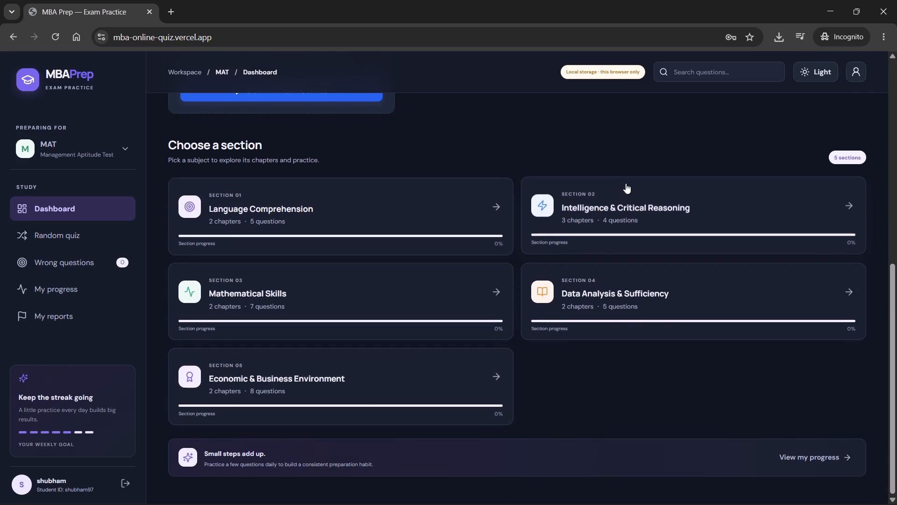
scroll(401, 248, up, 6)
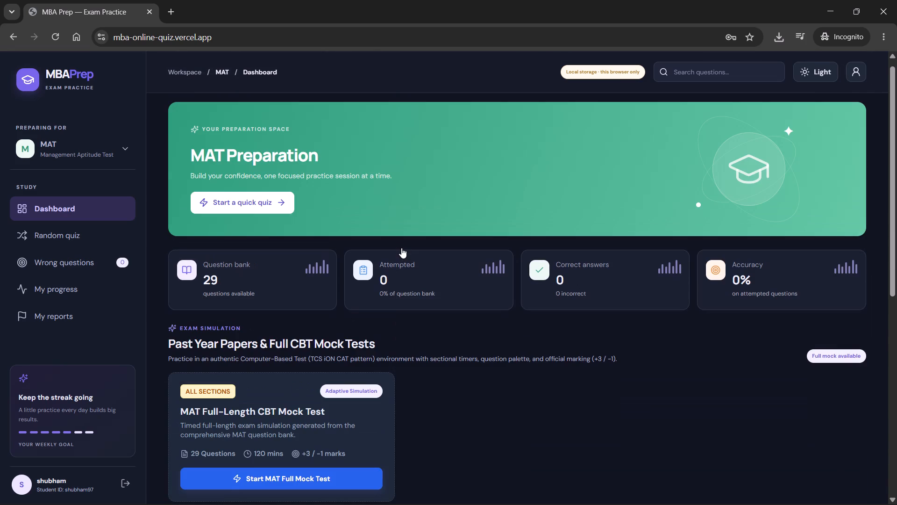
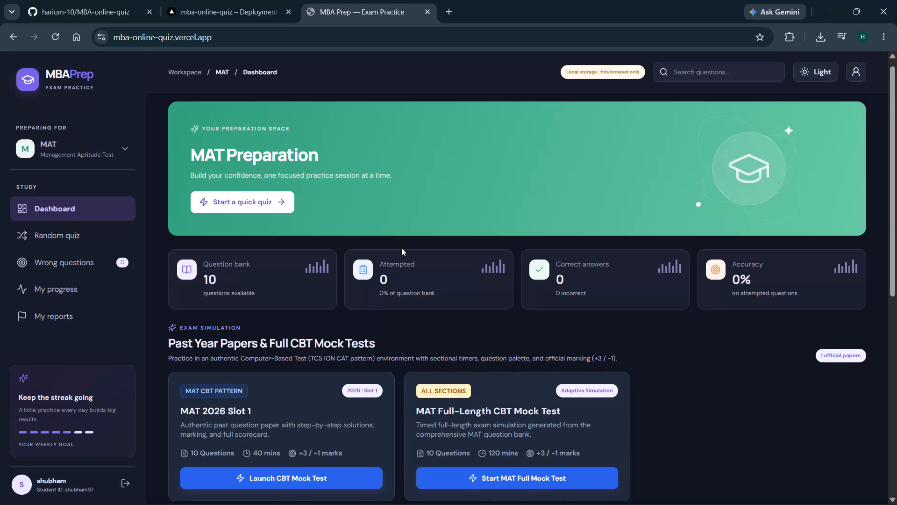
Compare the MAT student dashboard in the incognito window with the one in the regular browser window.
key(alt+Tab)
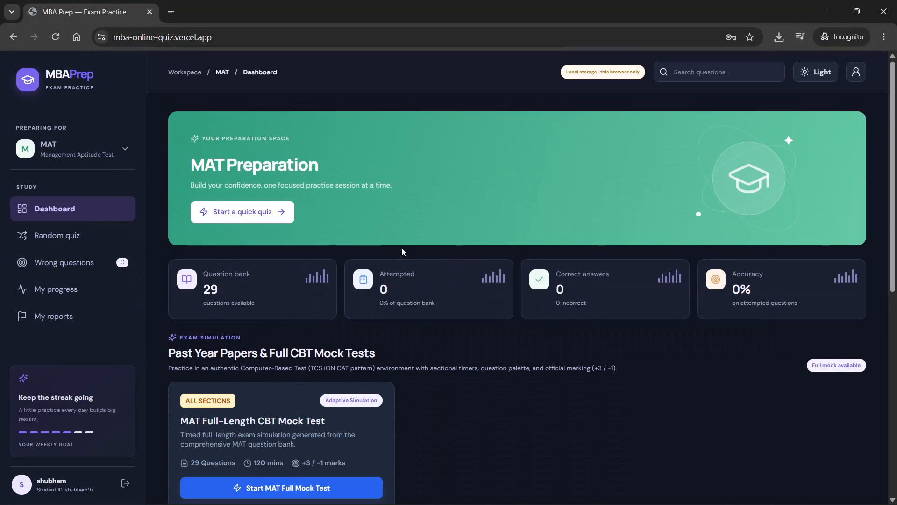
key(alt+Tab)
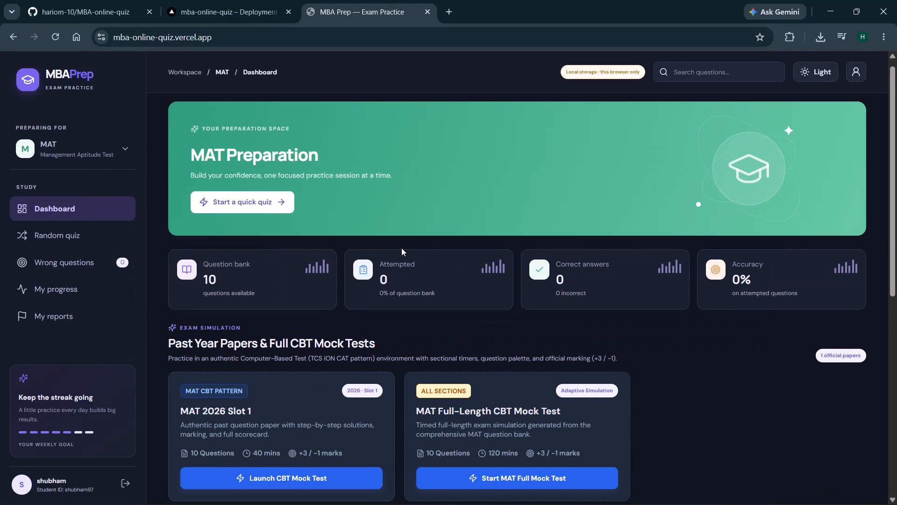
Close the MBA Prep tab in the regular browser window and return to the MAT dashboard in the incognito window.
key(ctrl+w)
key(alt+Tab)
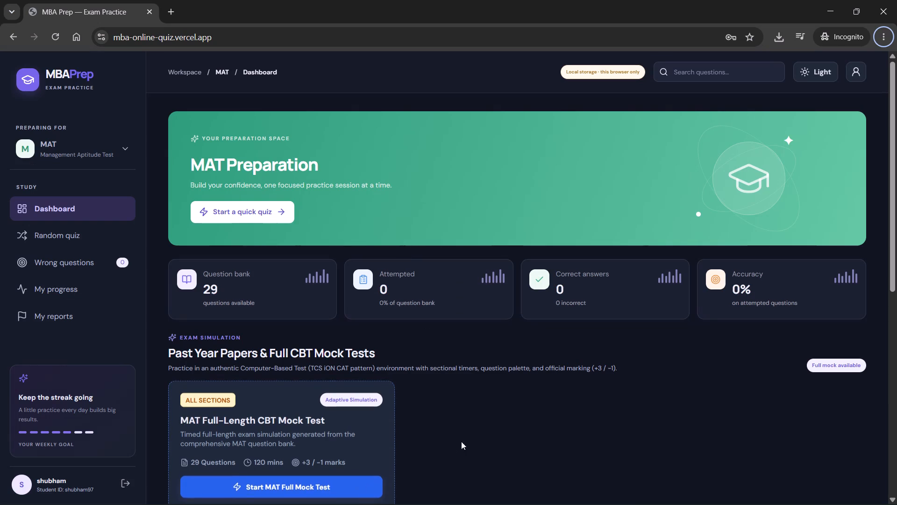
click(481, 432)
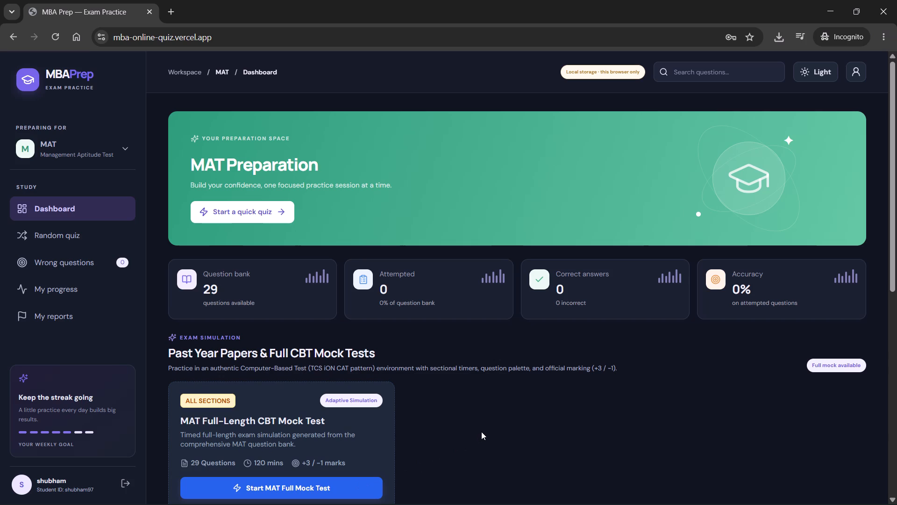
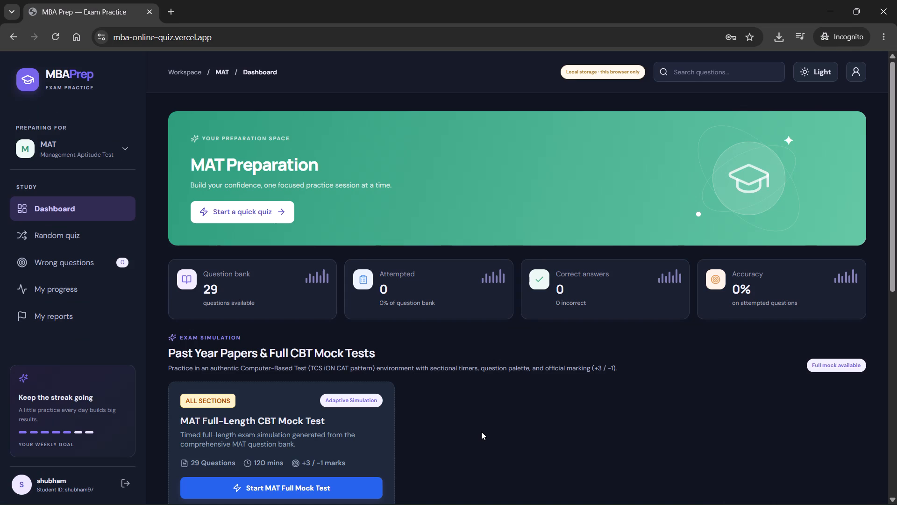
scroll(495, 387, down, 3)
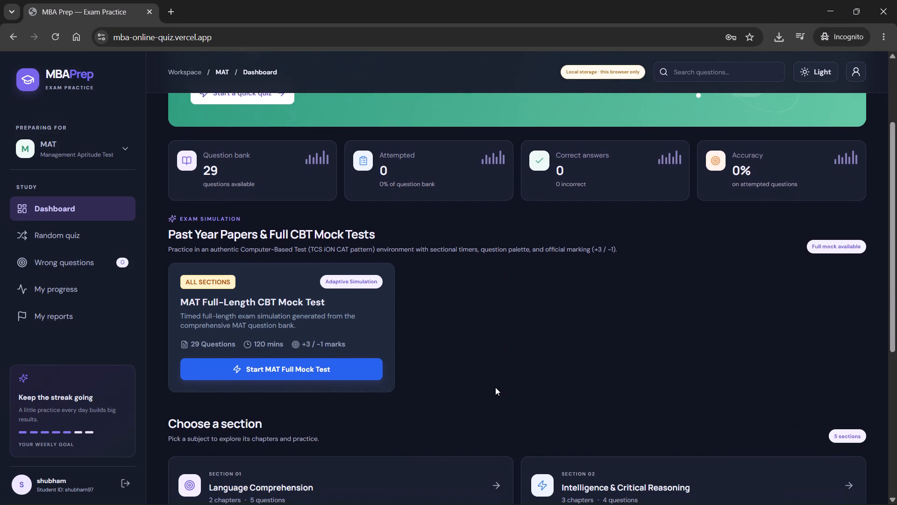
scroll(495, 387, down, 2)
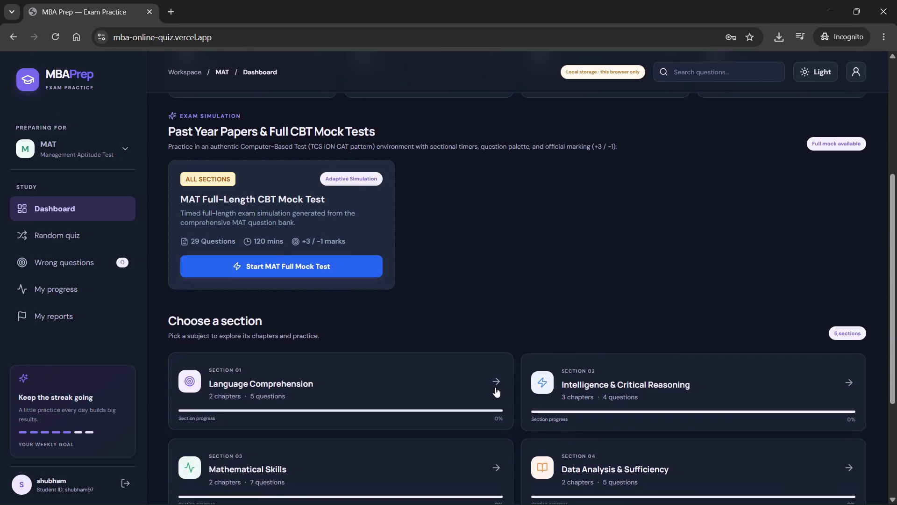
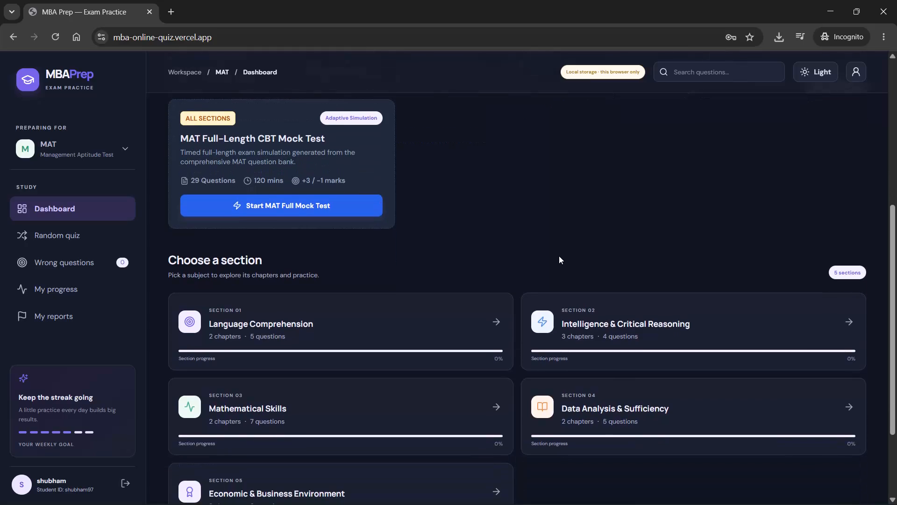
Preview the Arithmetic and Algebra practice questions in the Mathematical Skills section, leaving them unanswered, and return to the MAT dashboard.
scroll(474, 409, down, 1)
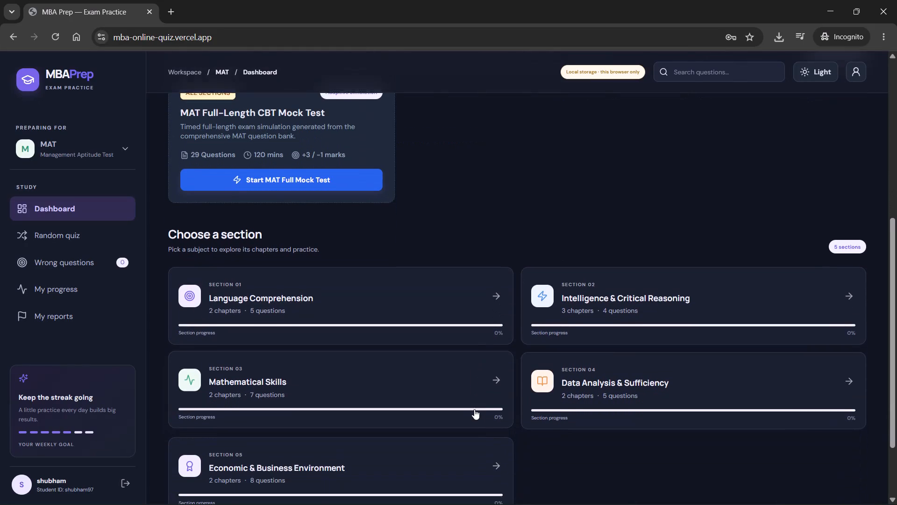
scroll(474, 409, down, 1)
click(491, 384)
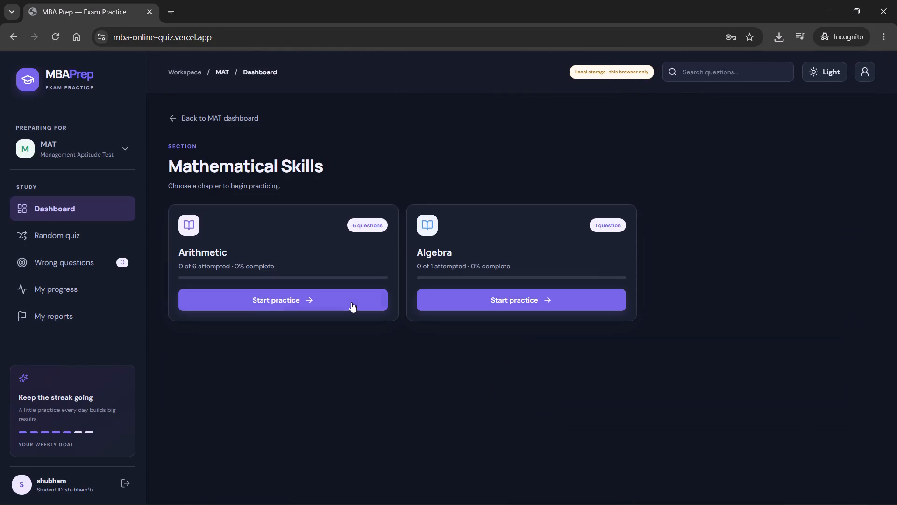
click(350, 302)
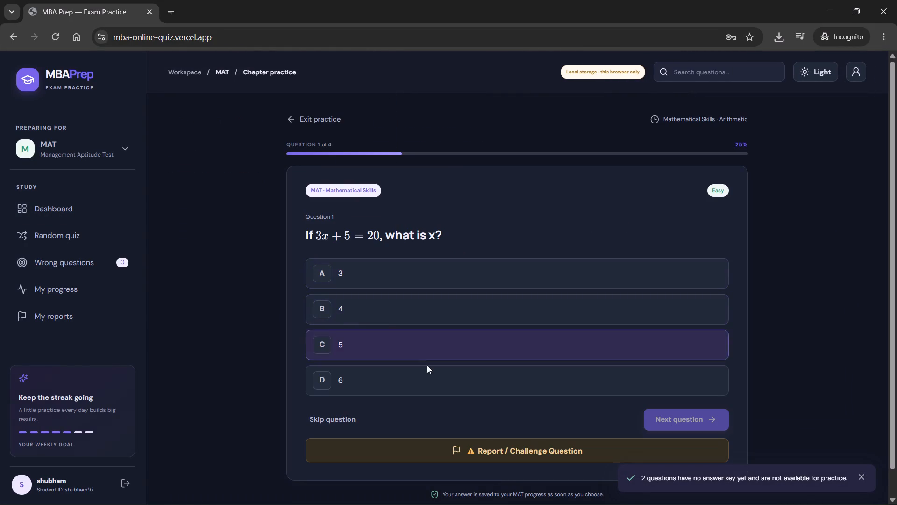
click(306, 119)
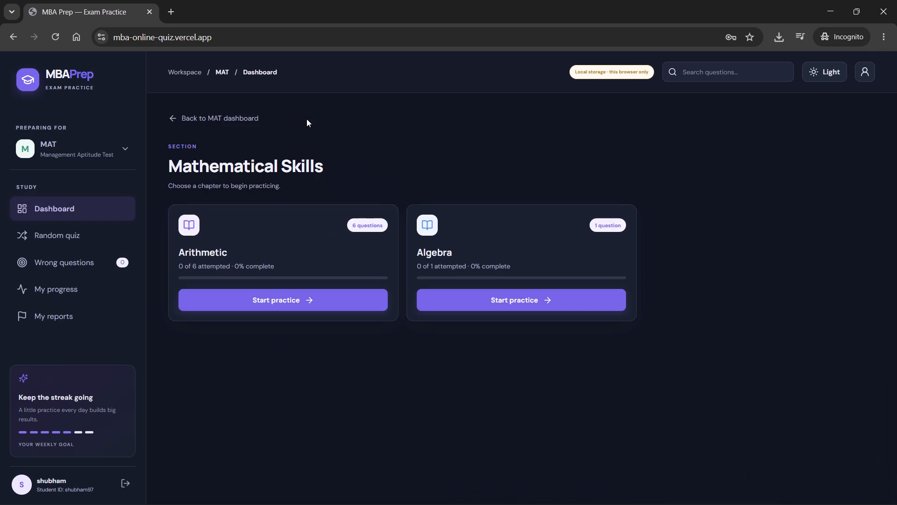
click(462, 252)
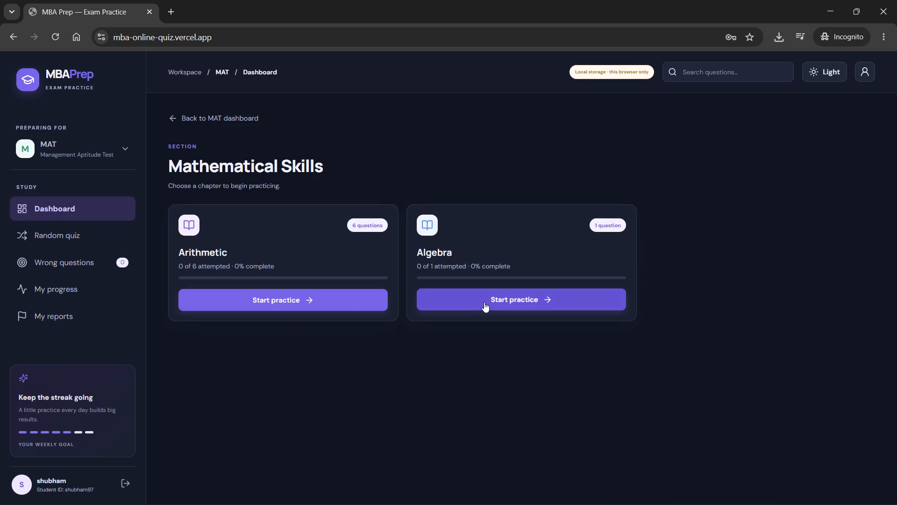
click(484, 302)
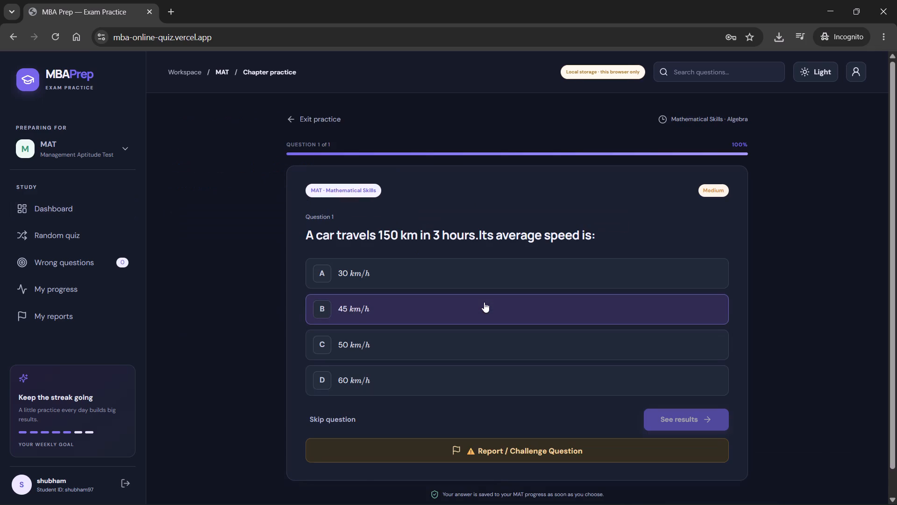
click(304, 117)
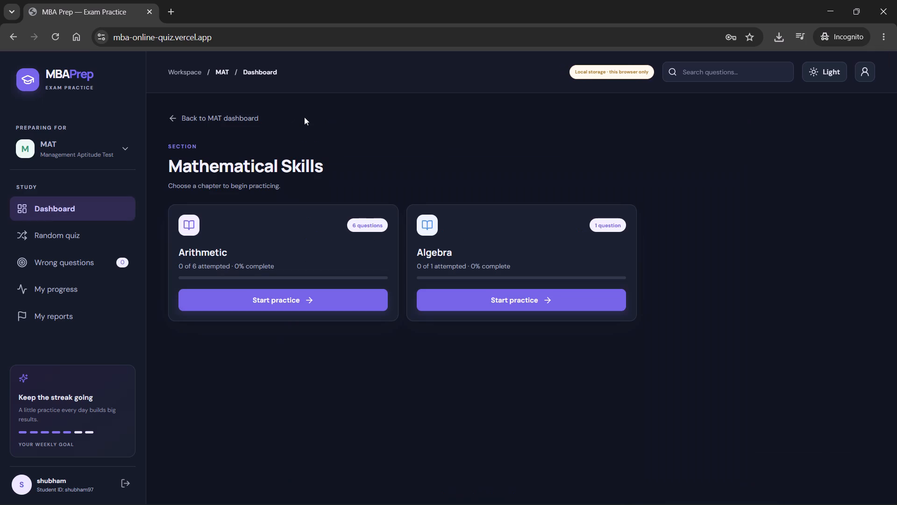
click(231, 117)
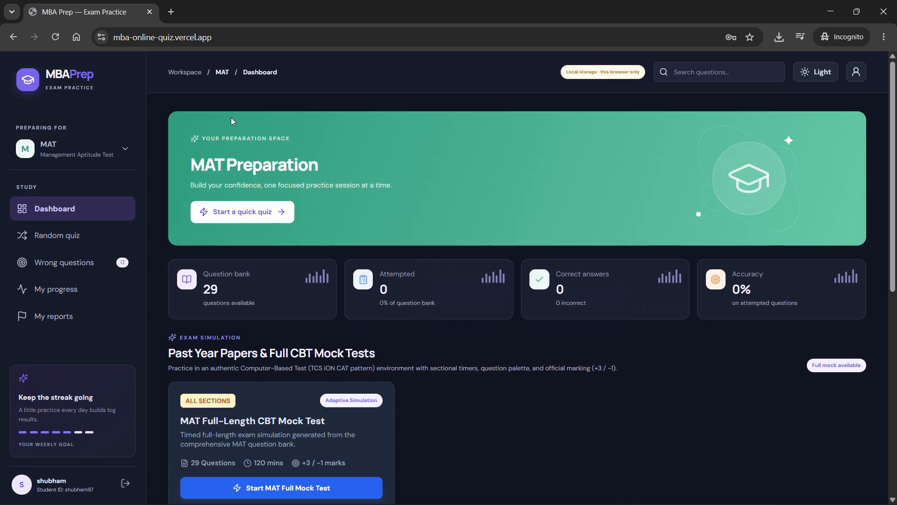
Preview the Critical Reasoning and Blood Relations practice questions under Intelligence & Critical Reasoning, leaving them unanswered, and return to the MAT dashboard.
scroll(362, 372, down, 5)
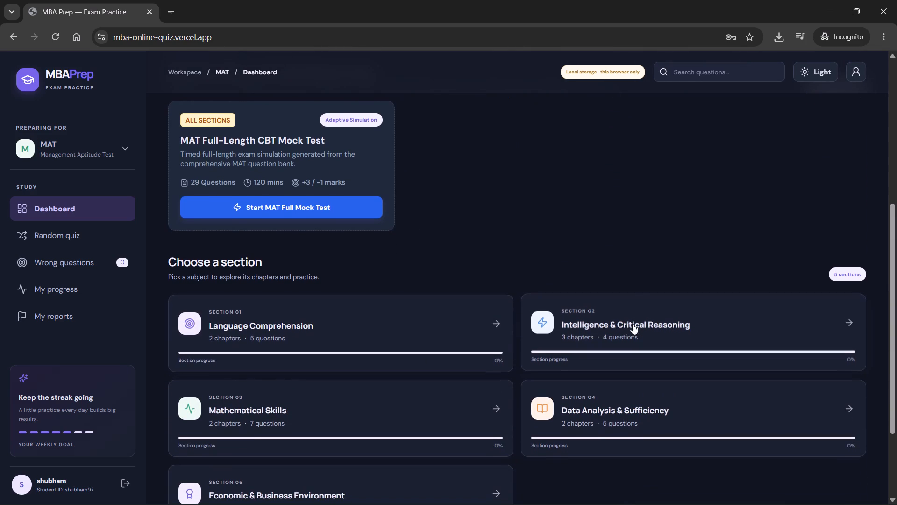
click(633, 324)
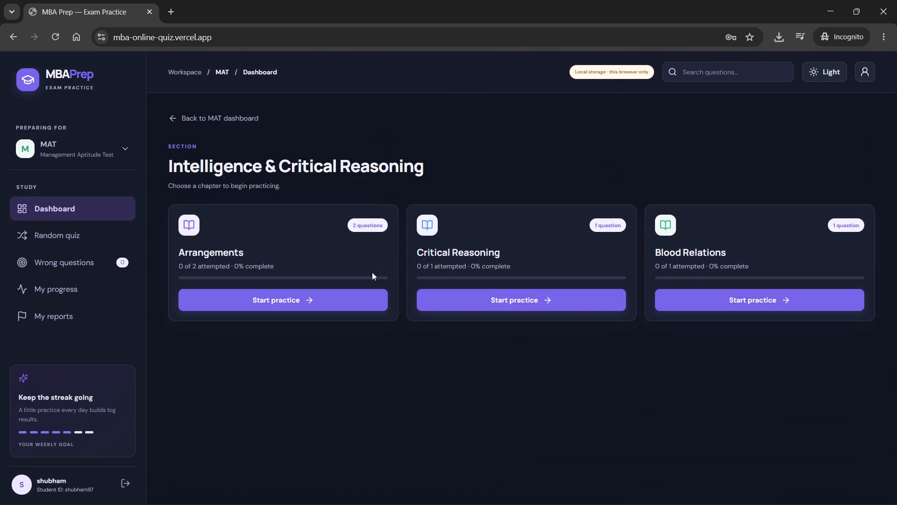
click(531, 299)
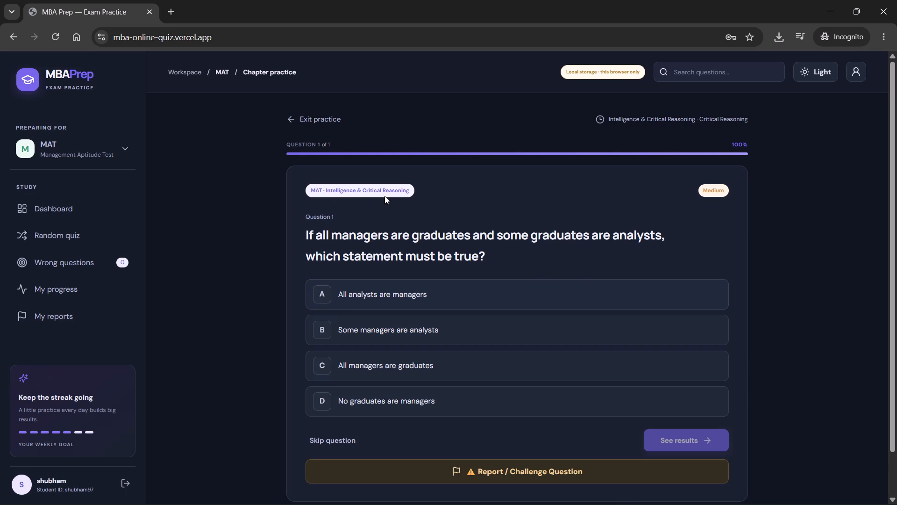
click(294, 117)
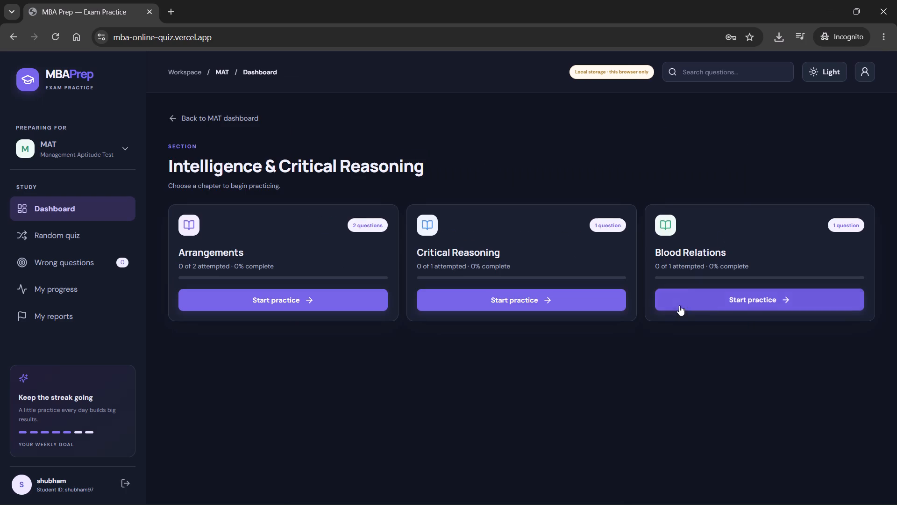
click(699, 302)
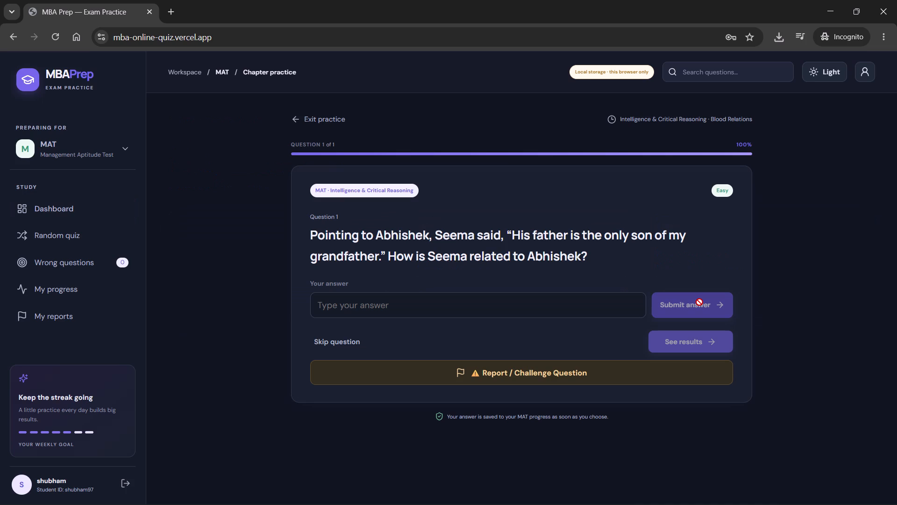
click(598, 304)
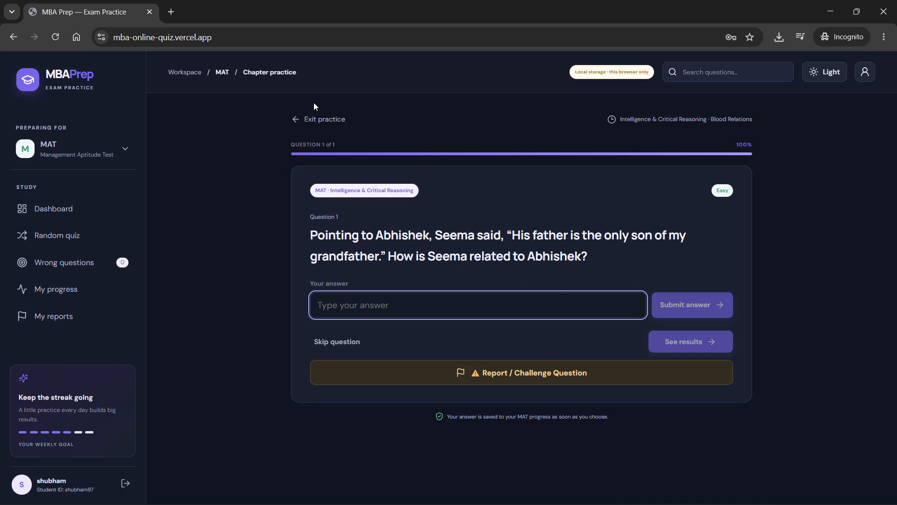
click(309, 118)
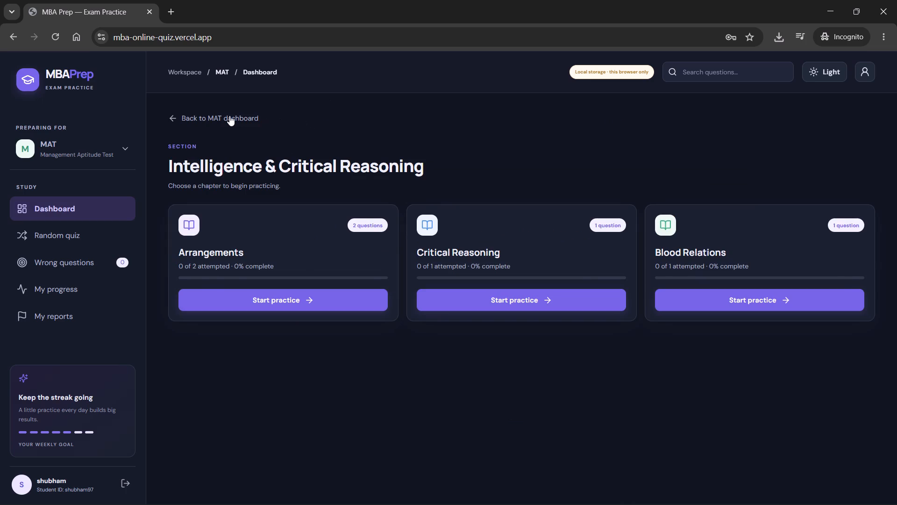
click(229, 115)
Switch the exam being prepared for from MAT to CMAT to view the CMAT dashboard.
scroll(298, 250, up, 2)
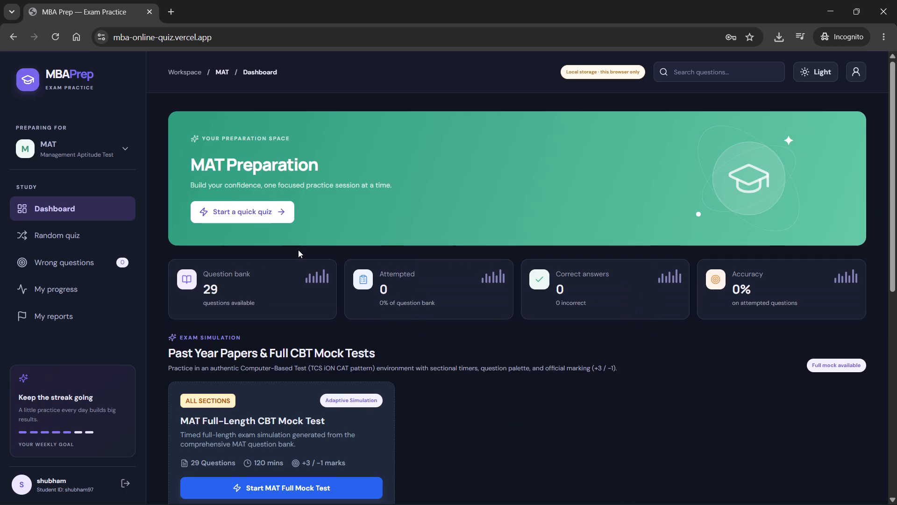
click(122, 154)
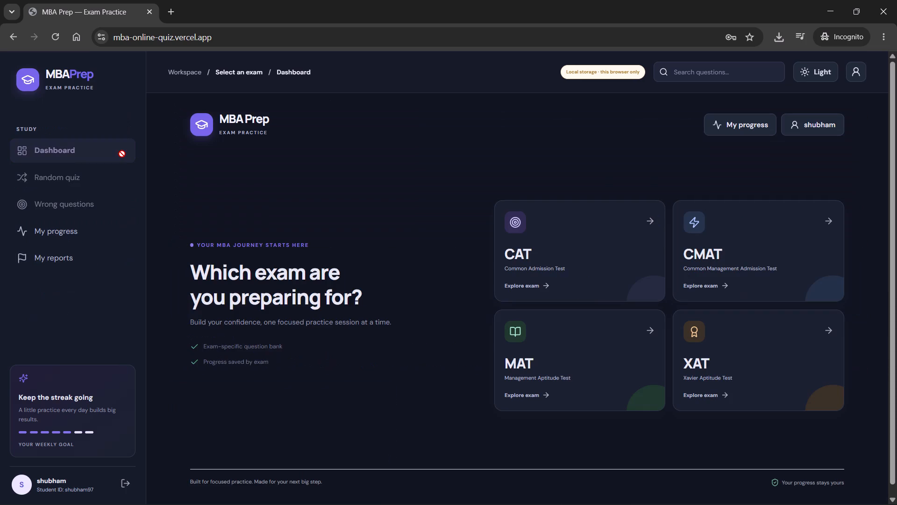
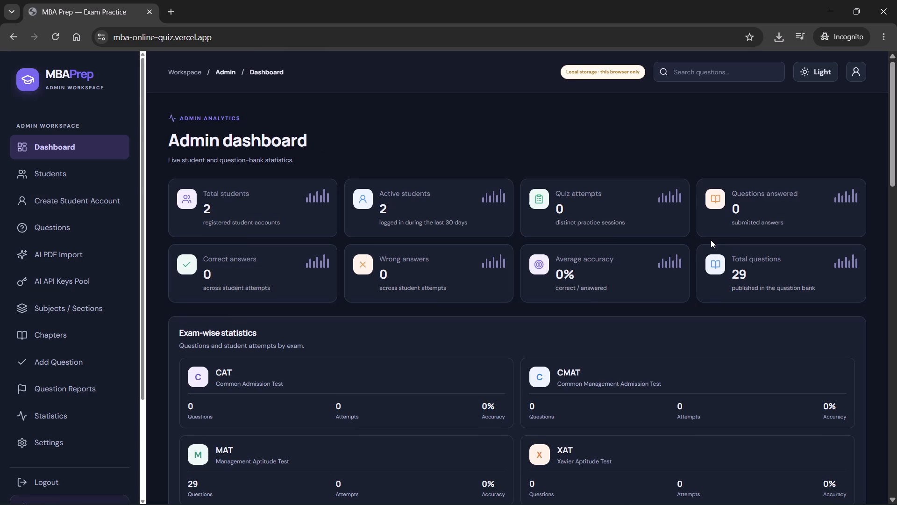
Review the extracted papers records for the MAT, CMAT and CAT papers in the AI PDF import area.
click(80, 242)
click(335, 188)
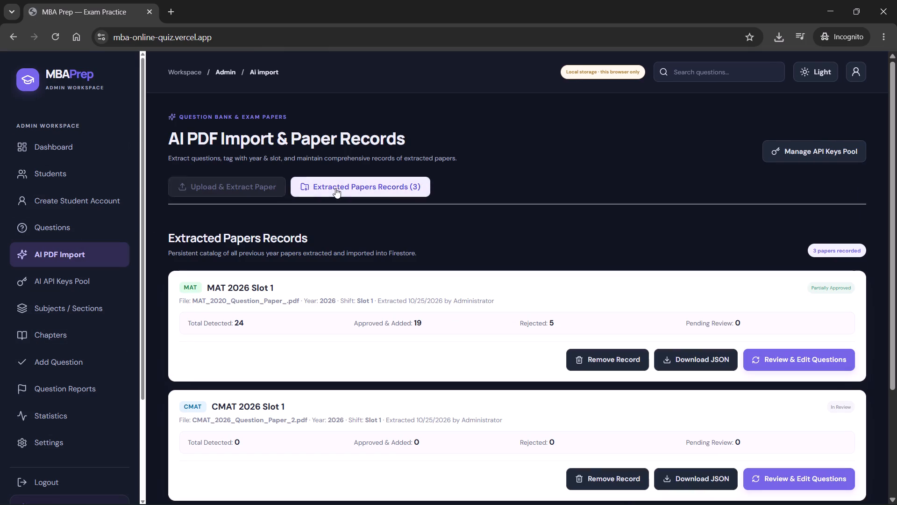
scroll(218, 419, down, 1)
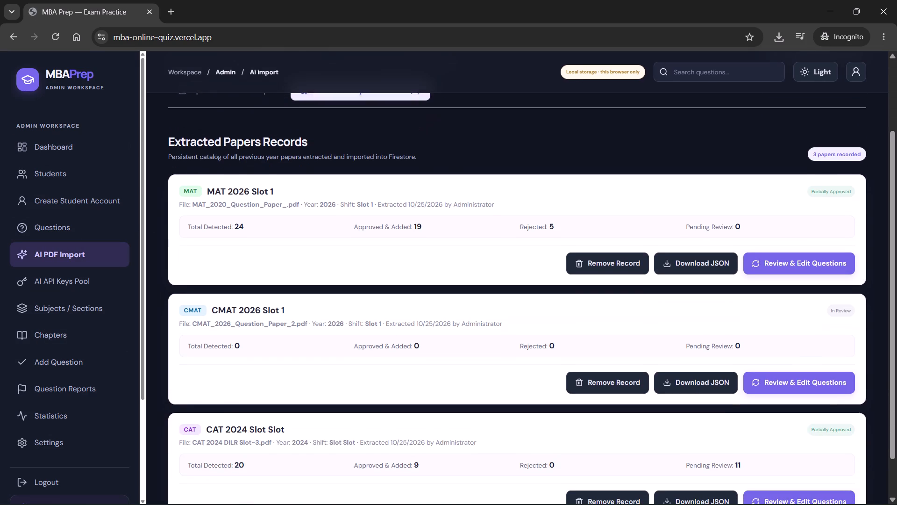
scroll(218, 419, down, 3)
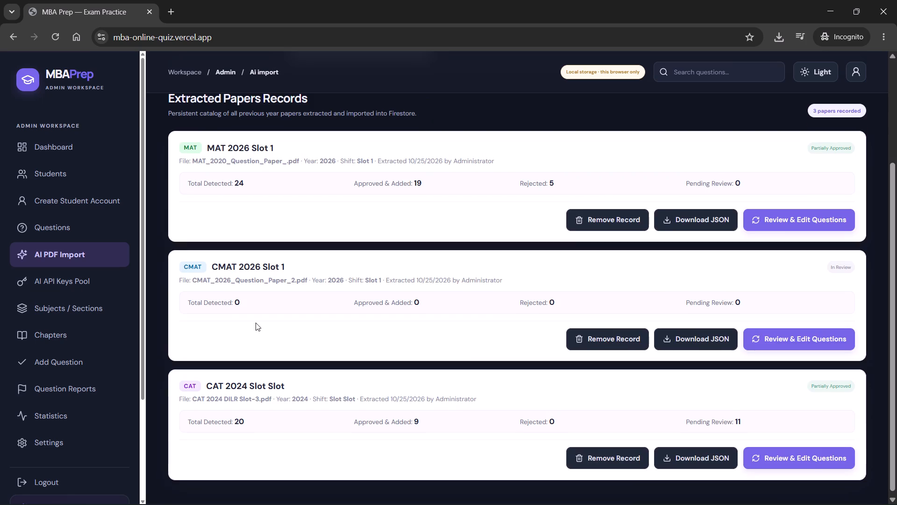
scroll(256, 323, up, 3)
Upload the xat 2021 PDF from Downloads and start AI extraction of its questions under the XAT 2021 Slot 1 paper details.
click(217, 178)
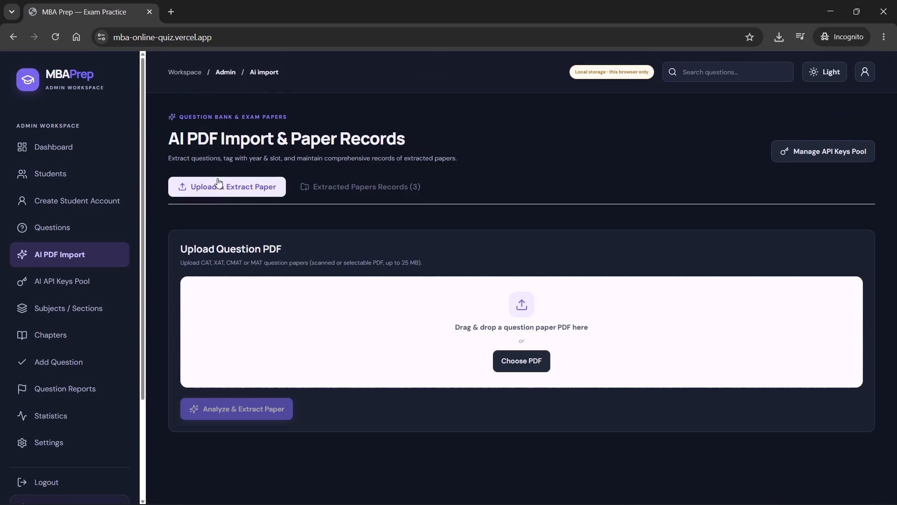
click(506, 360)
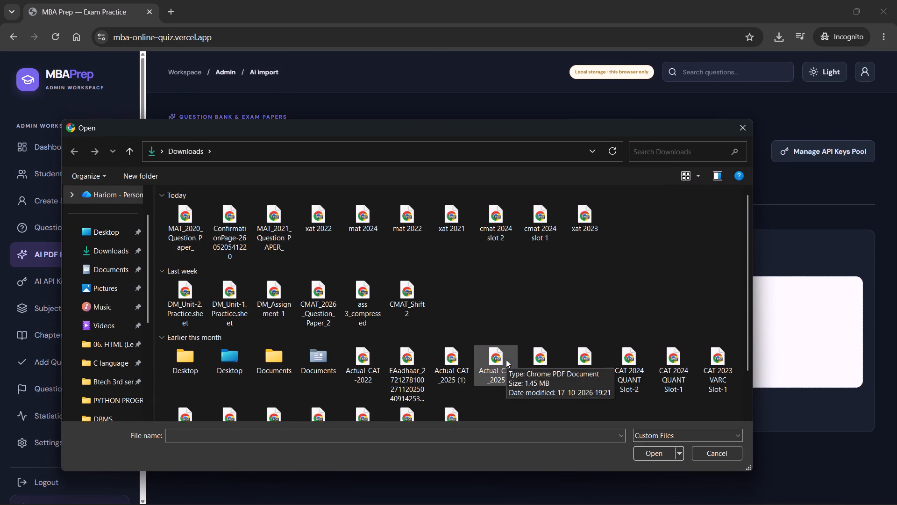
click(462, 225)
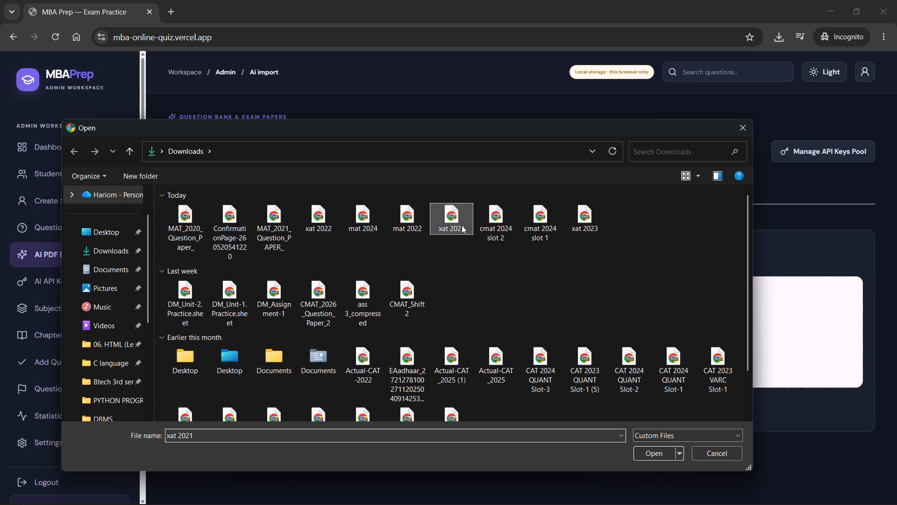
click(666, 453)
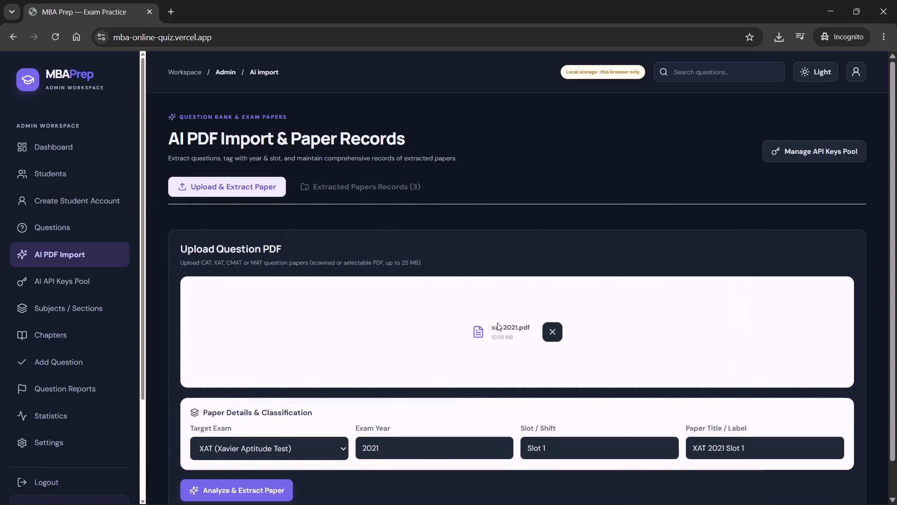
scroll(497, 323, down, 5)
click(266, 452)
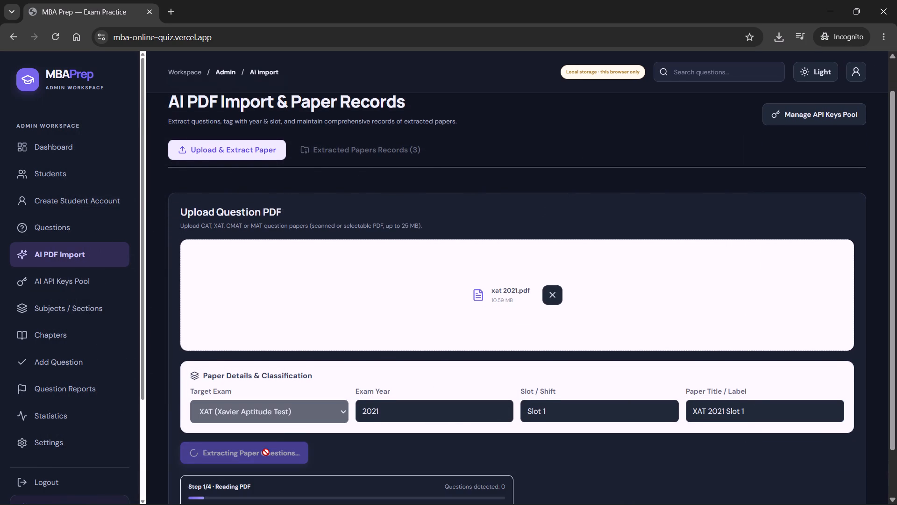
scroll(567, 426, down, 4)
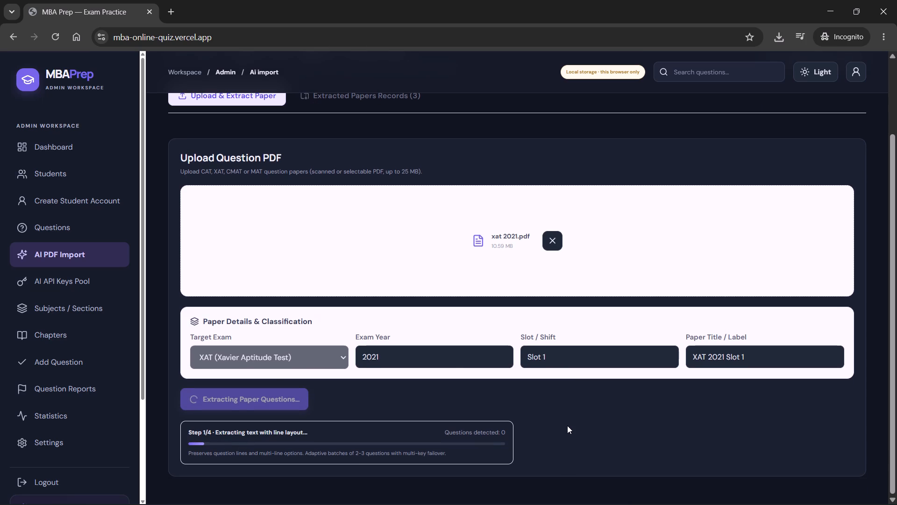
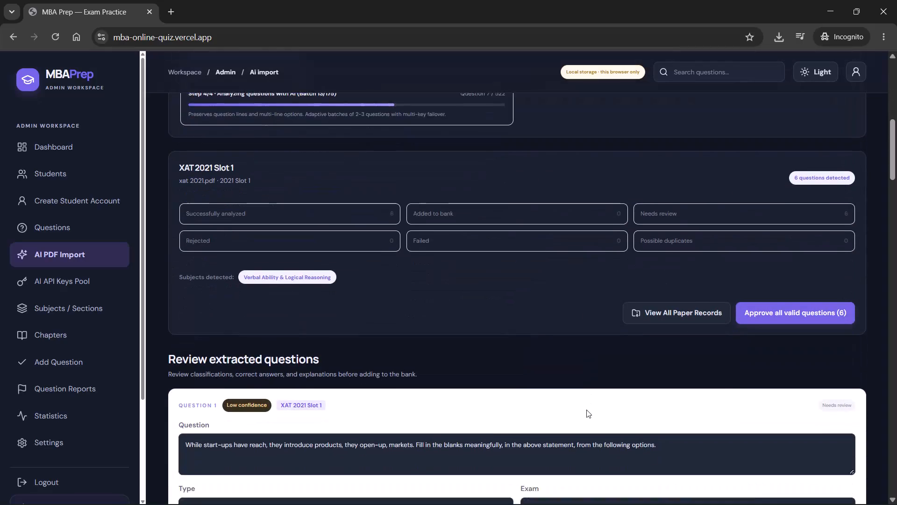
Review the questions extracted so far from the XAT 2021 Slot 1 paper, including their options, answers and explanations.
scroll(586, 410, down, 3)
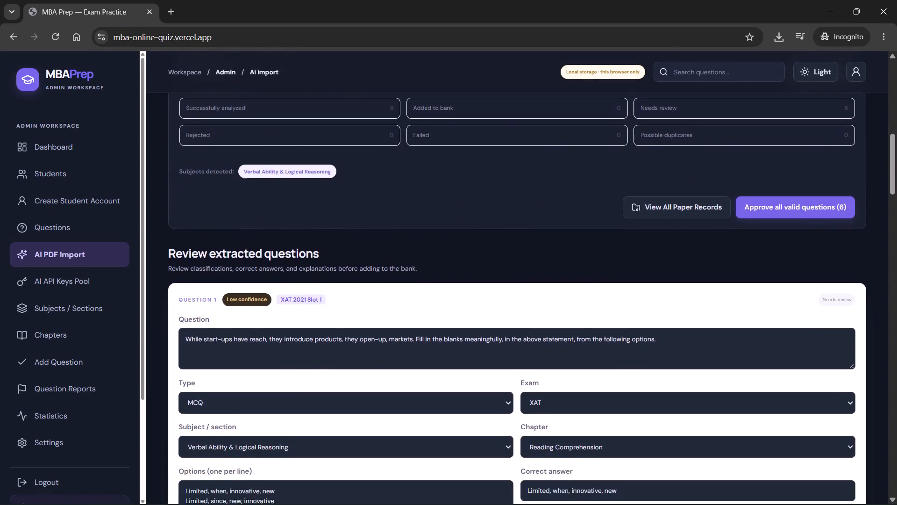
scroll(586, 410, down, 8)
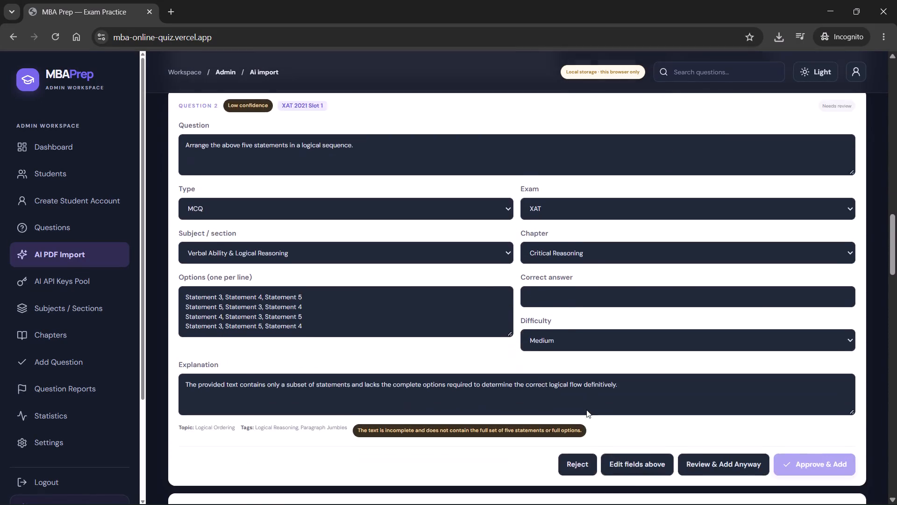
scroll(586, 410, down, 13)
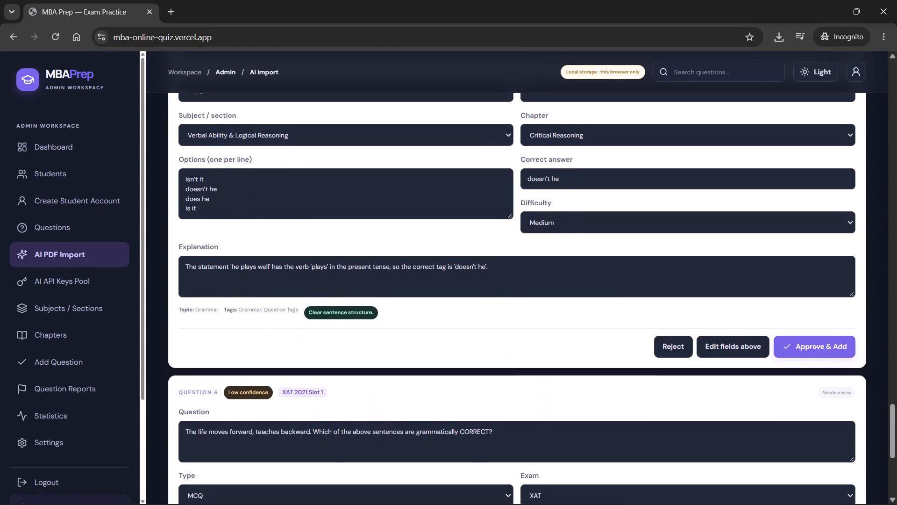
scroll(586, 410, down, 7)
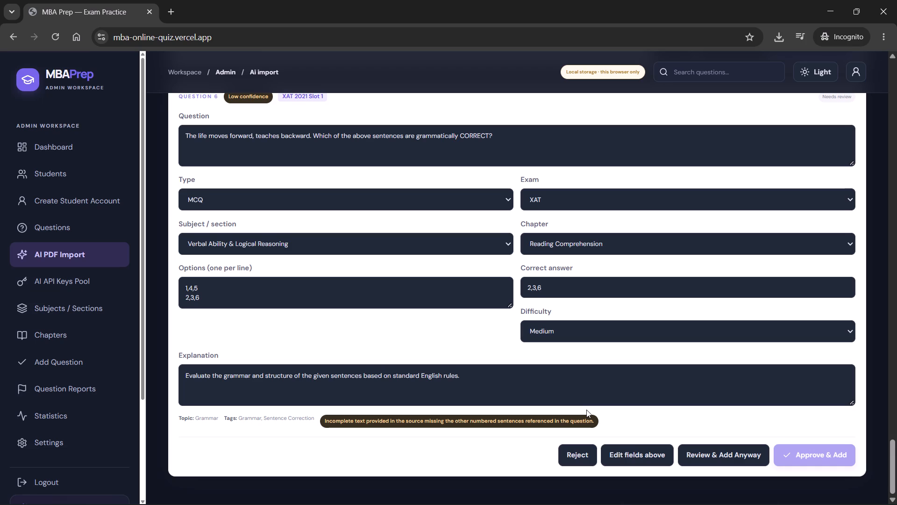
scroll(586, 410, up, 17)
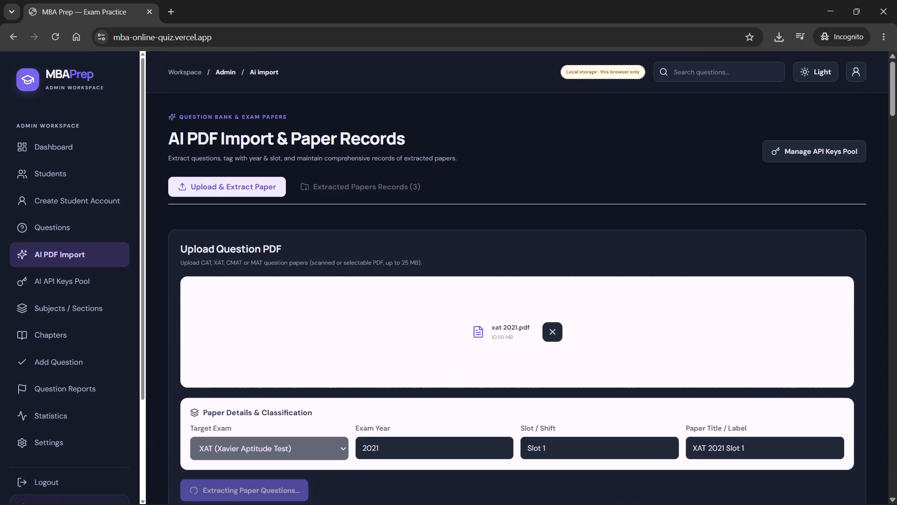